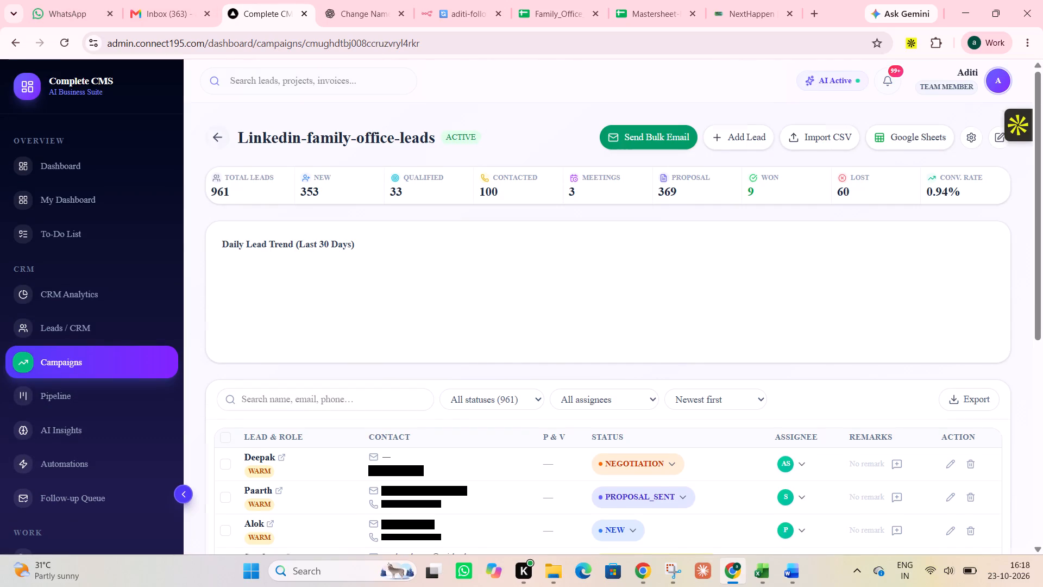
Open the Linkedin-family-office-leads-v2 campaign from the campaigns list.
left_click(275, 396)
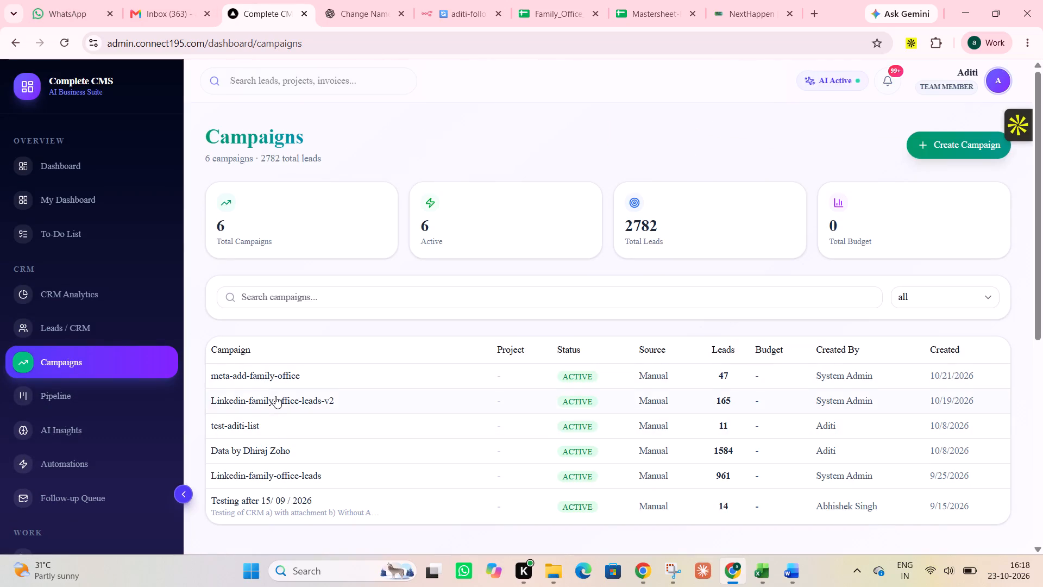
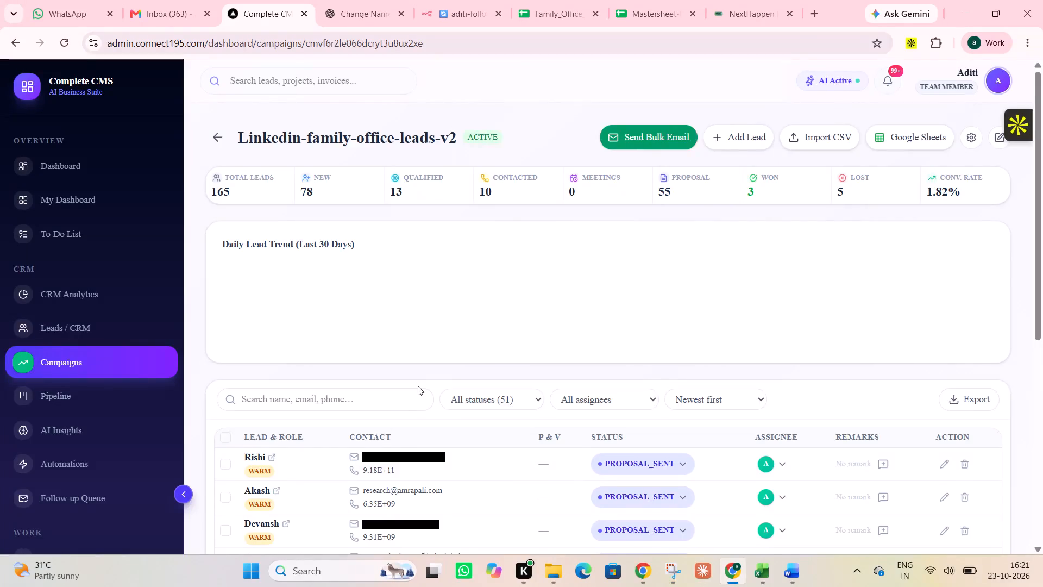
Sort the campaign's lead list by Recently updated.
scroll(418, 386, "down", 3)
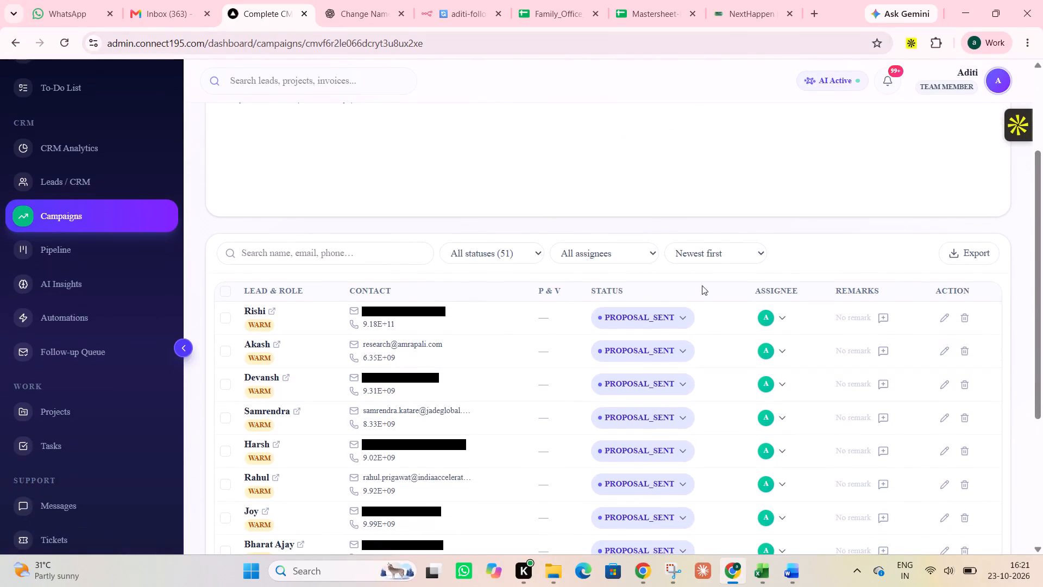
left_click(686, 243)
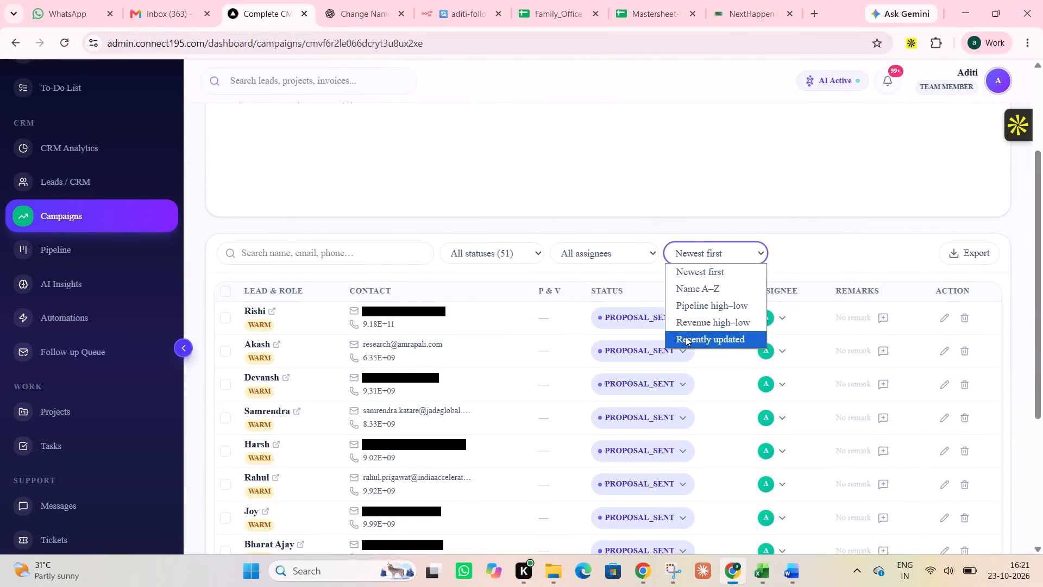
left_click(686, 336)
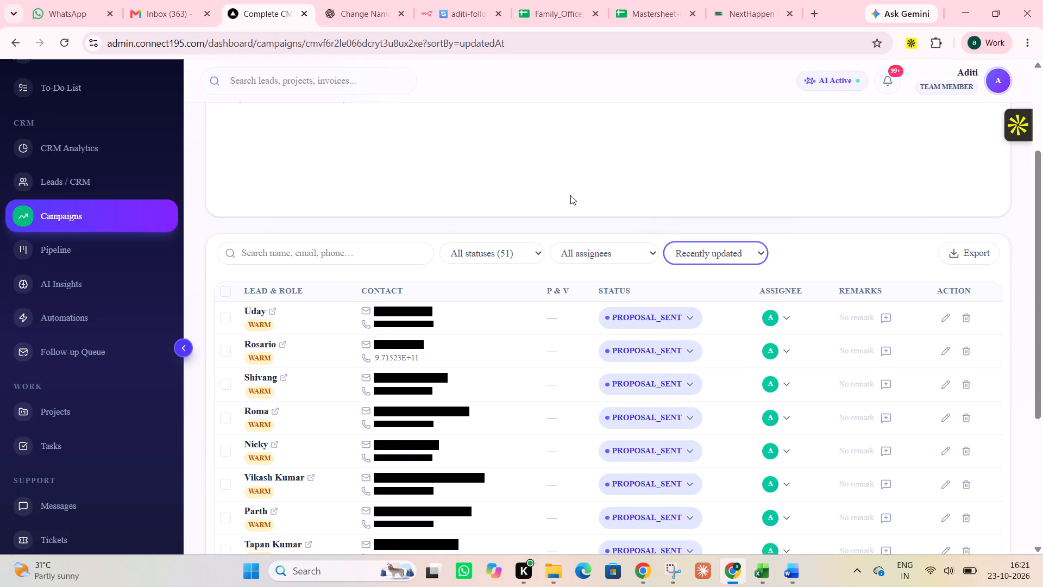
scroll(570, 195, "down", 2)
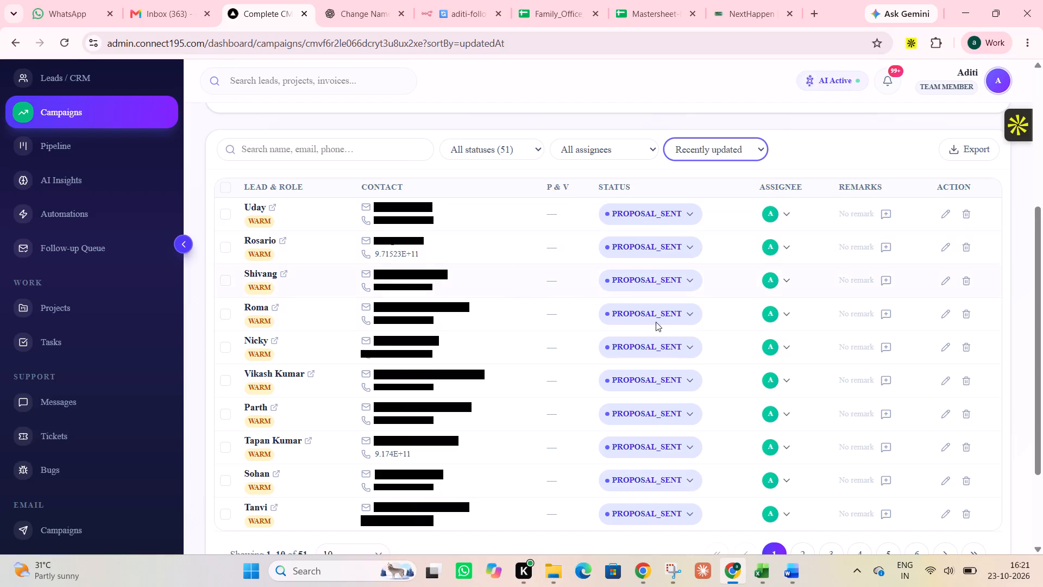
Switch to Excel and close the campaign-leads-Linkedin-family-office-leads workbook.
left_click(768, 586)
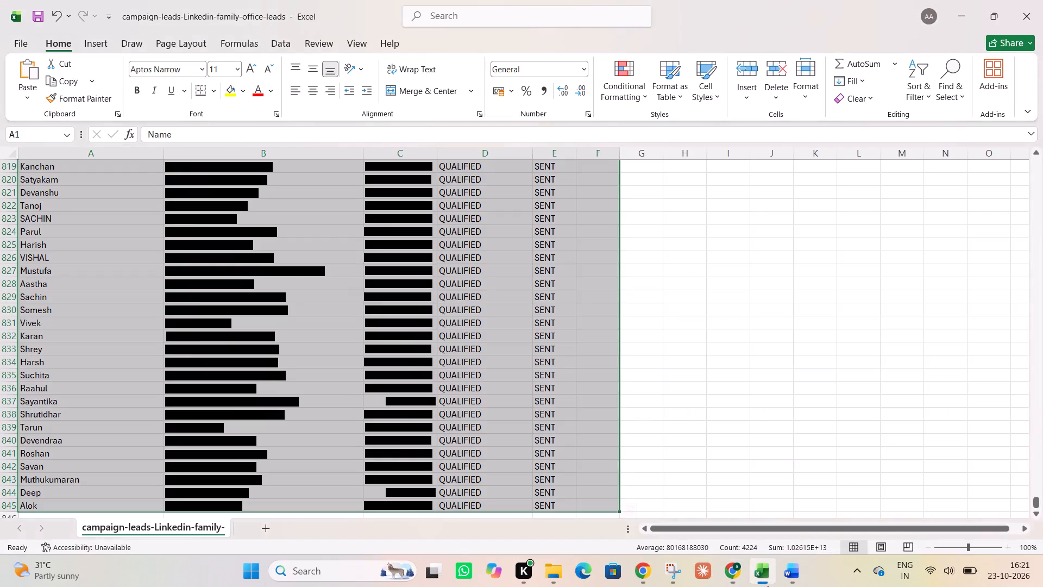
right_click(766, 378)
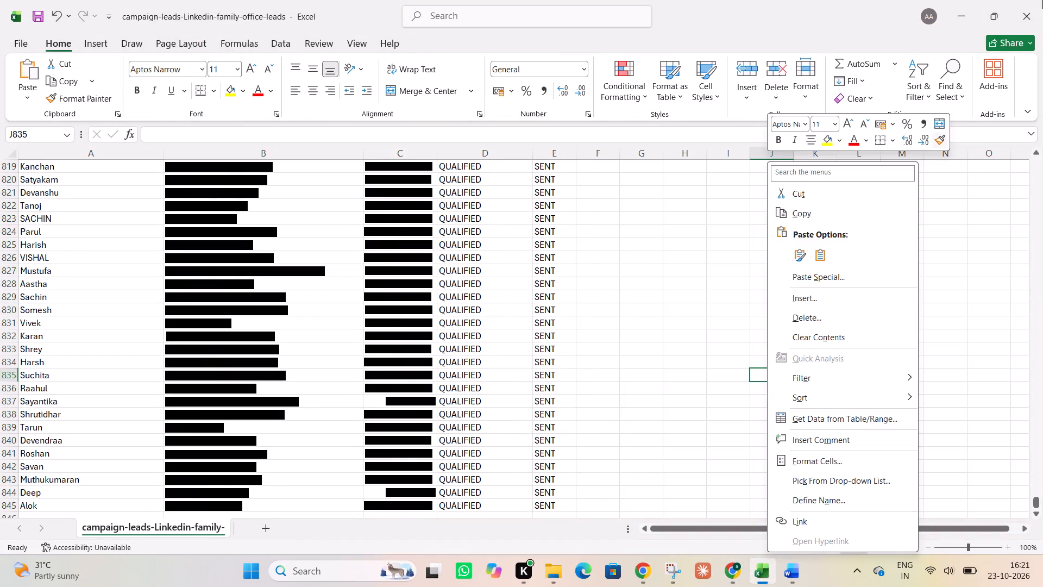
left_click(1027, 11)
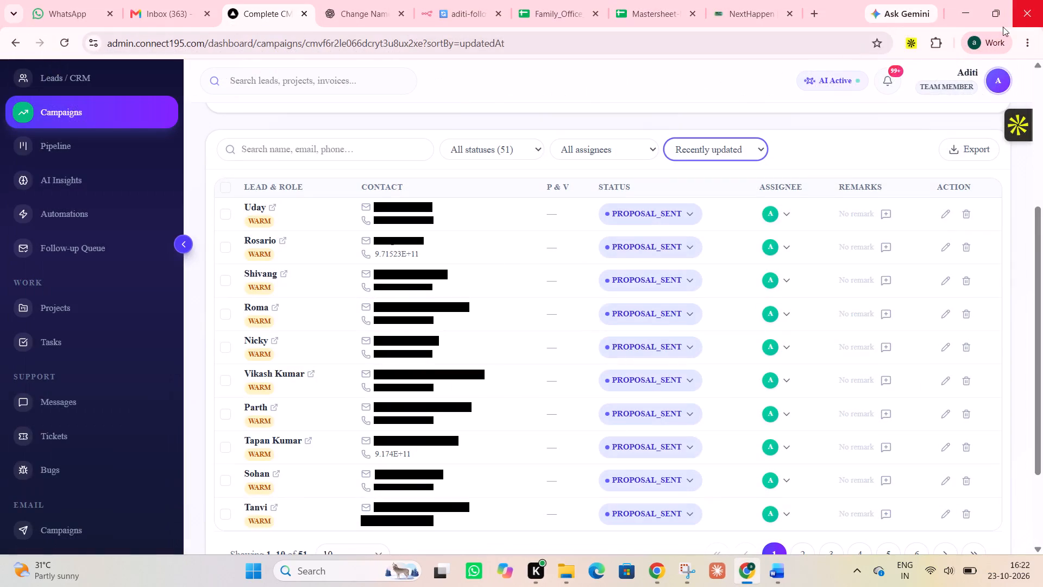
In File Explorer, delete the campaign-leads-Linkedin-family-office-leads file from the Downloads folder.
left_click(566, 569)
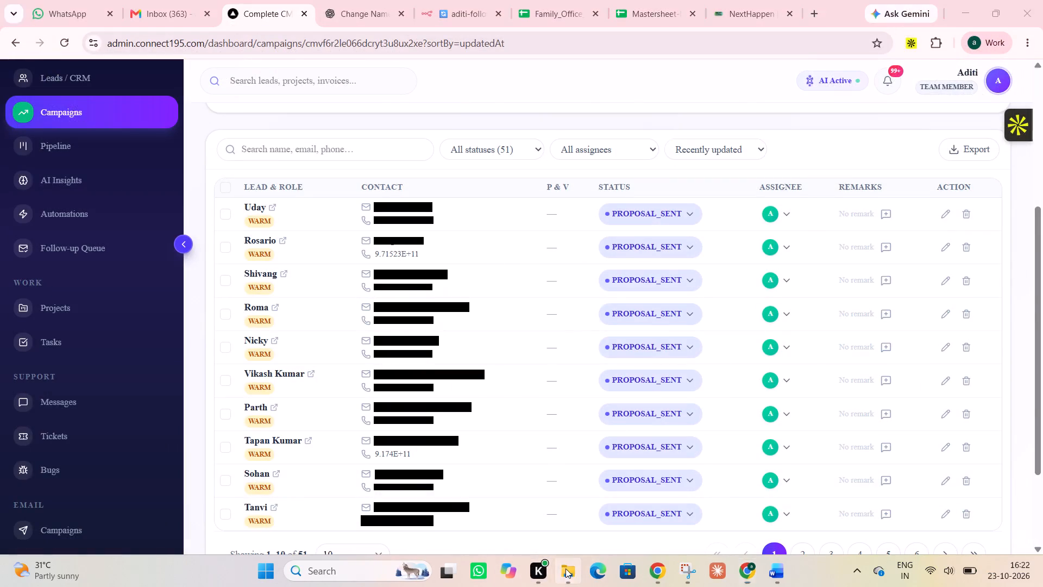
scroll(370, 153, "up", 1)
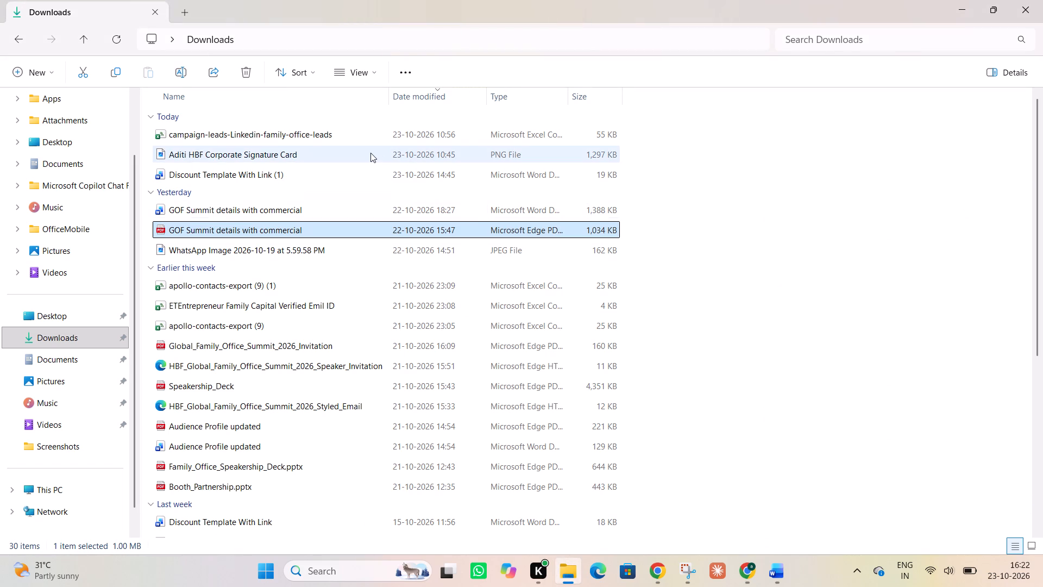
scroll(370, 153, "up", 1)
left_click(342, 135)
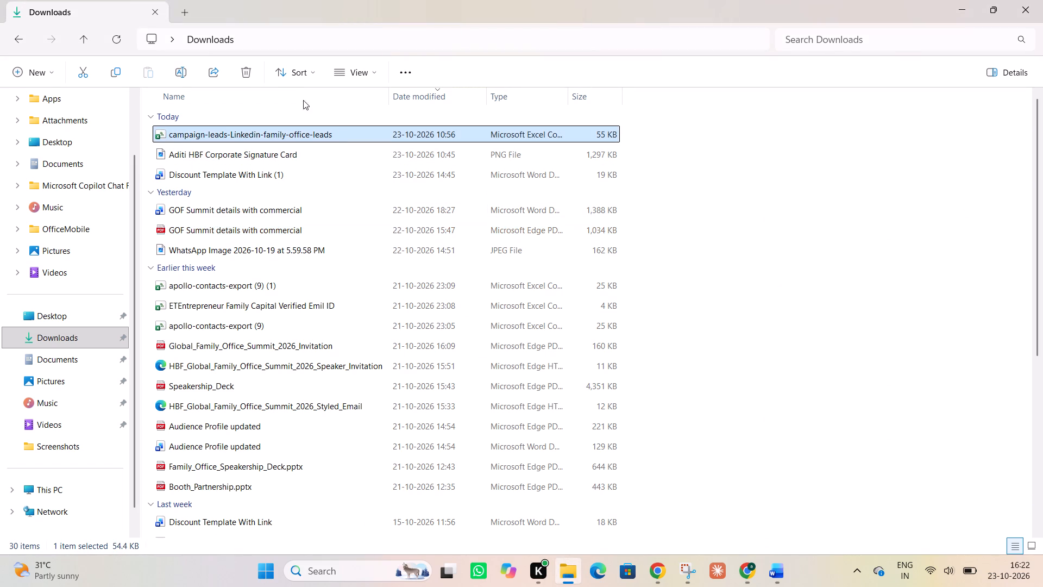
left_click(245, 78)
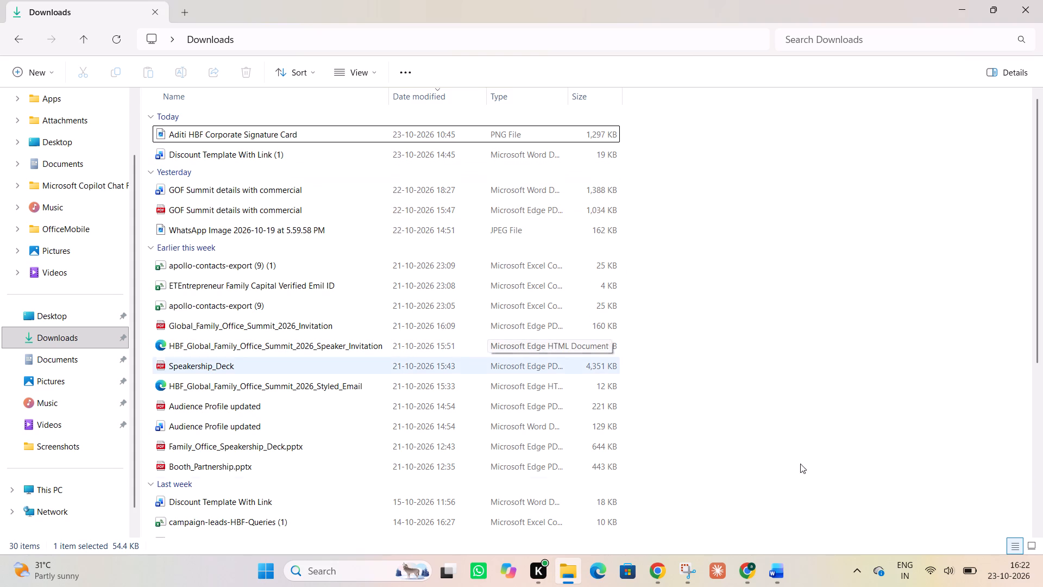
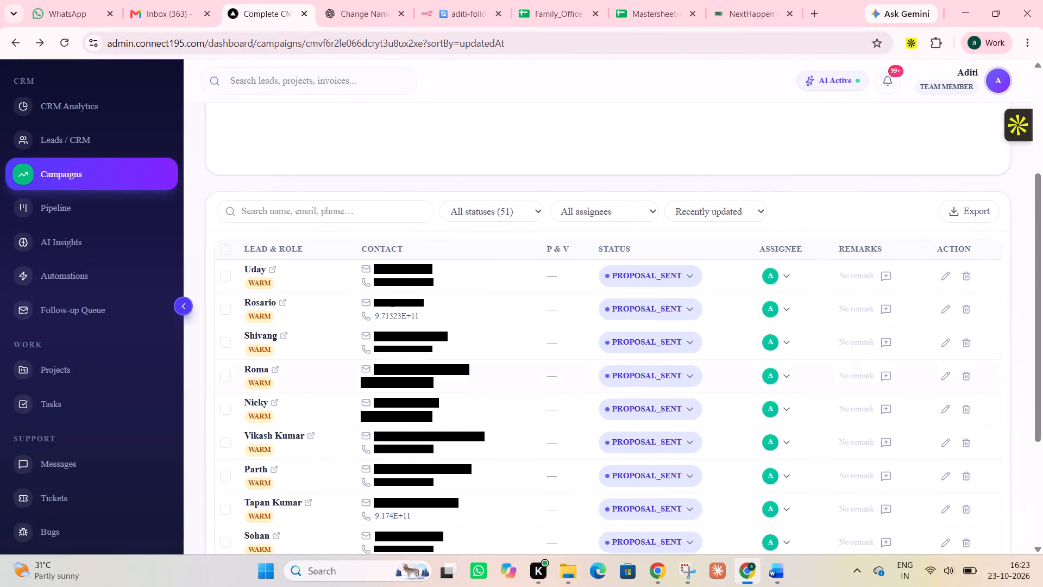
scroll(425, 380, "down", 1)
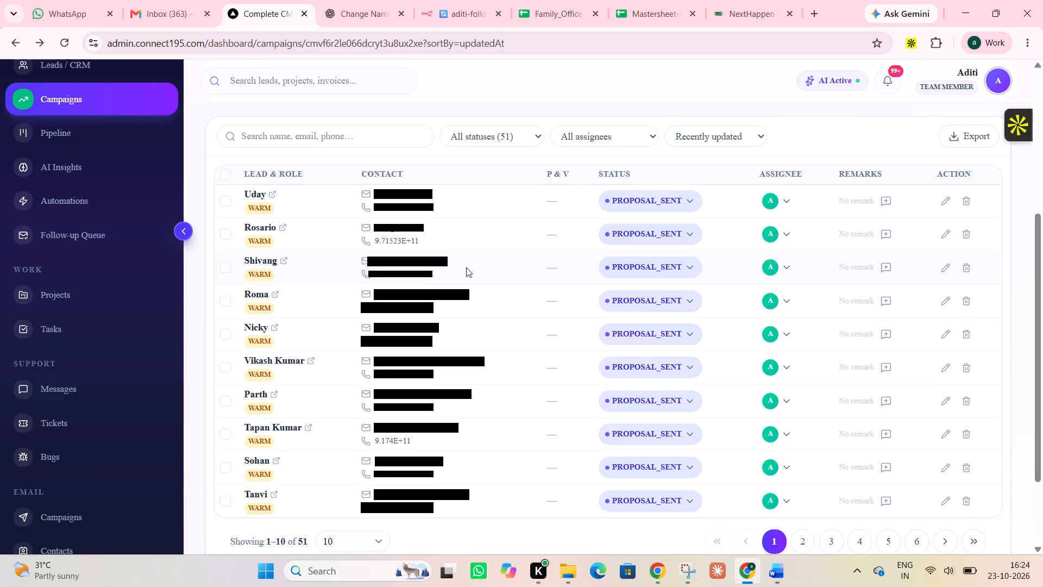
left_click(282, 258)
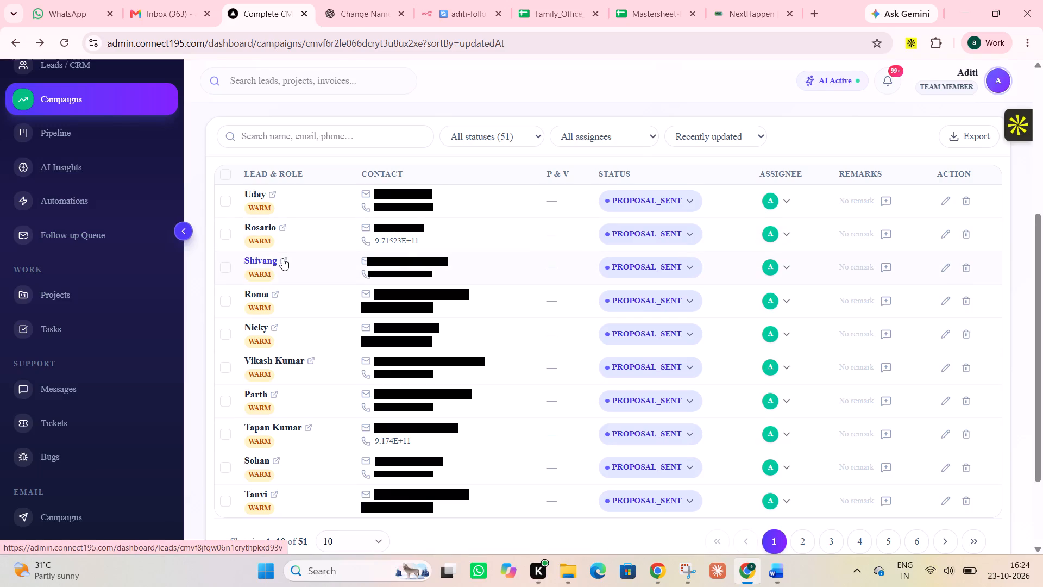
scroll(335, 428, "down", 7)
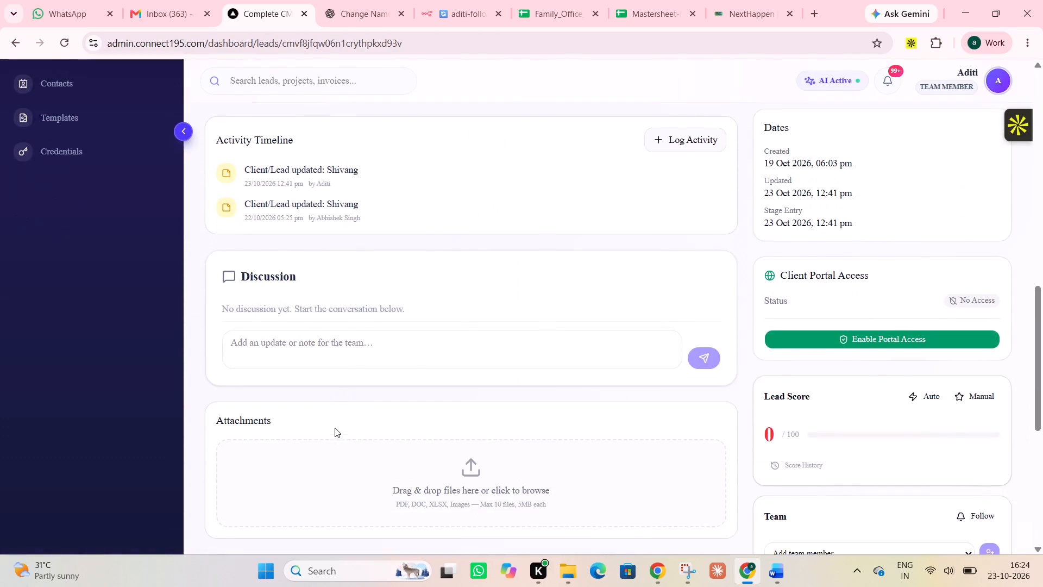
left_click(330, 329)
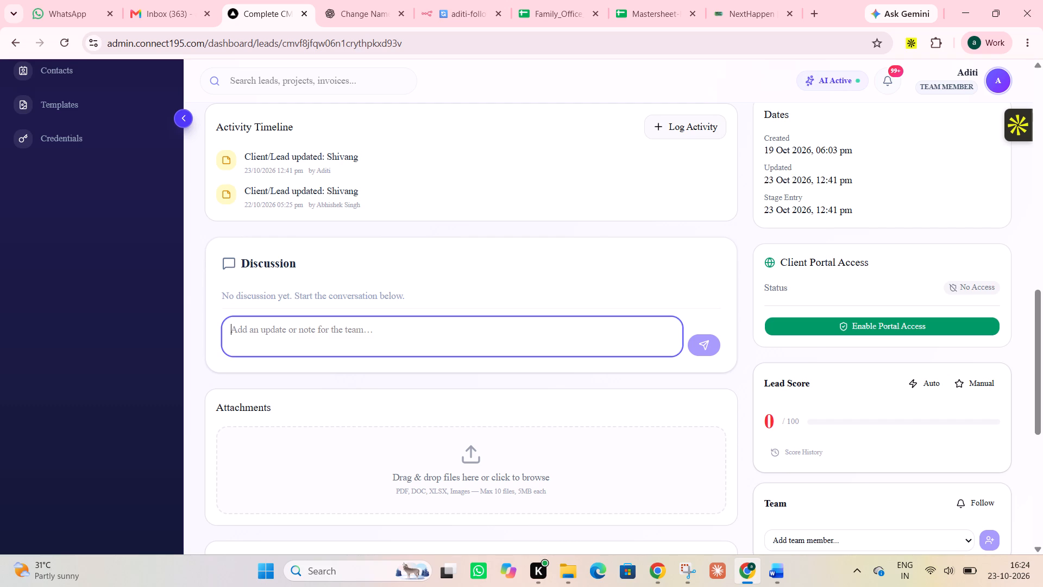
key("o")
key("BackSpace")
type("Monday")
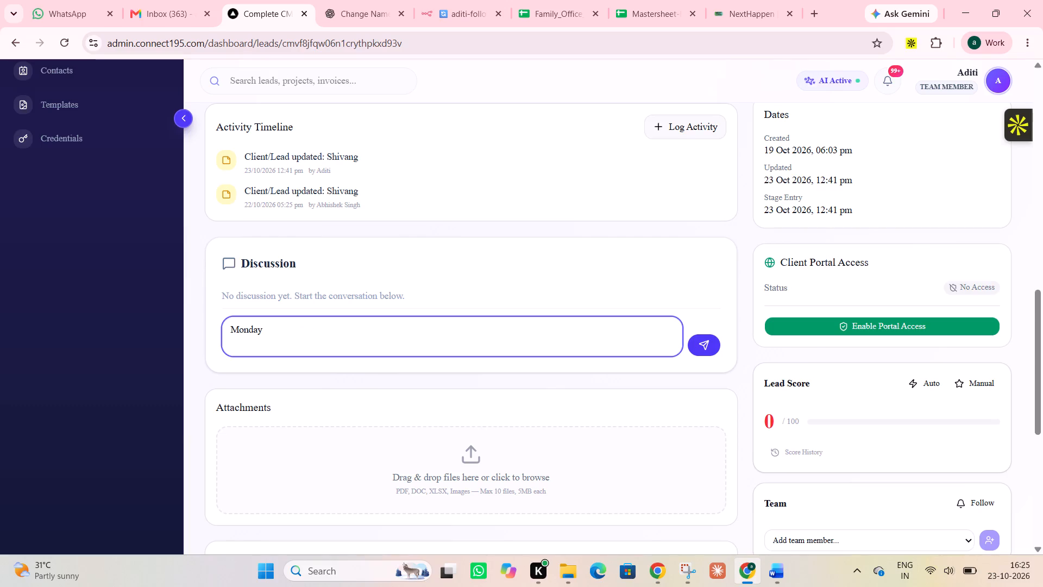
left_click(706, 346)
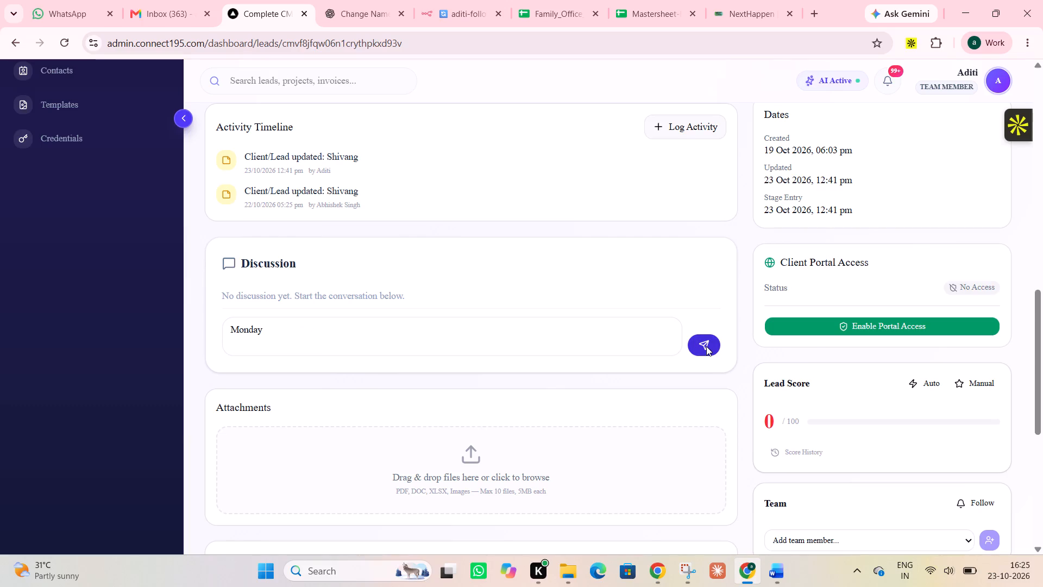
scroll(607, 327, "up", 2)
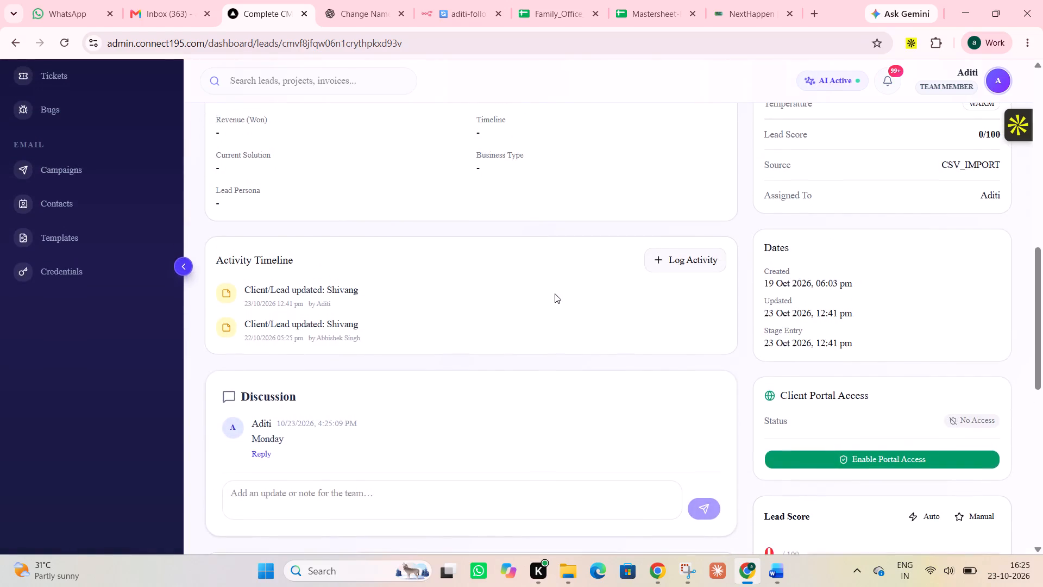
scroll(555, 293, "up", 7)
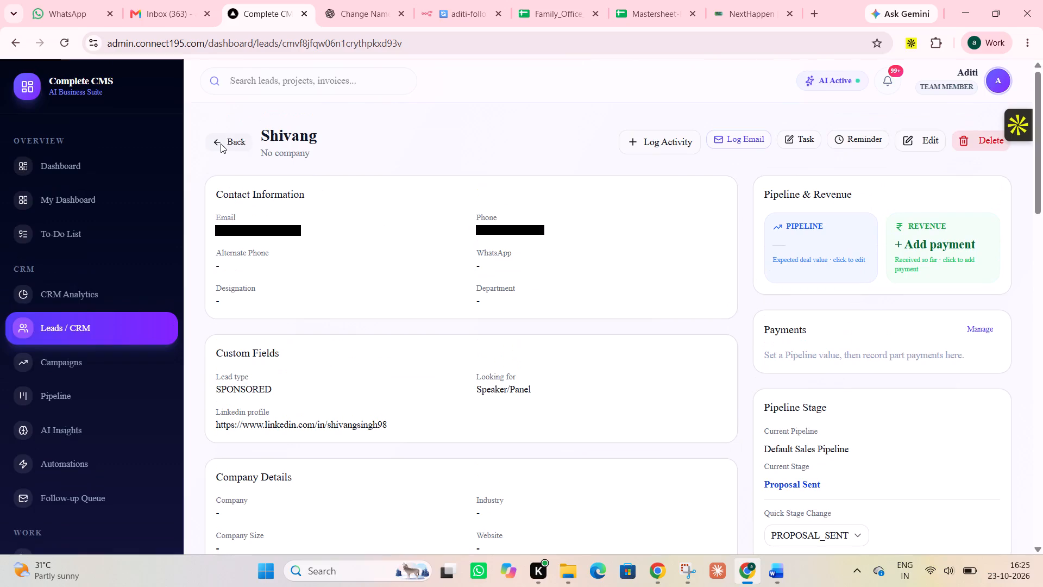
left_click(219, 143)
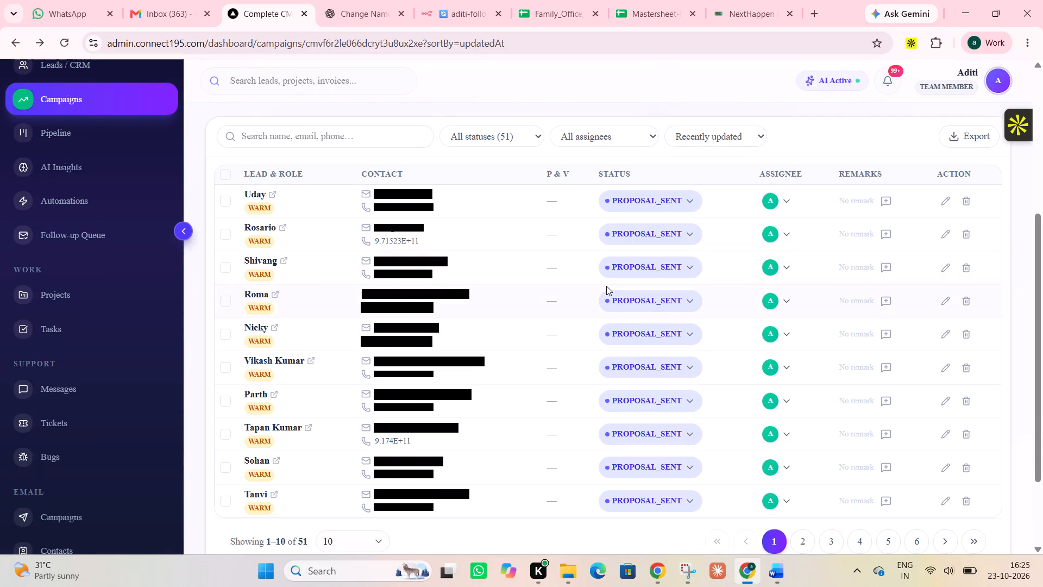
Change the status of the lead Shivang to Meeting Scheduled in the campaign's lead list.
left_click(675, 267)
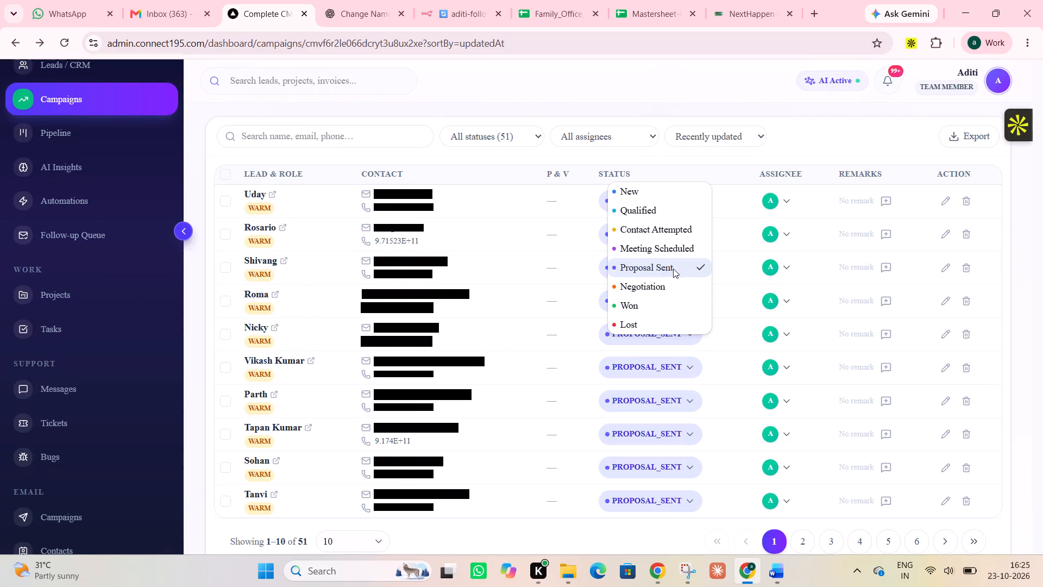
left_click(663, 256)
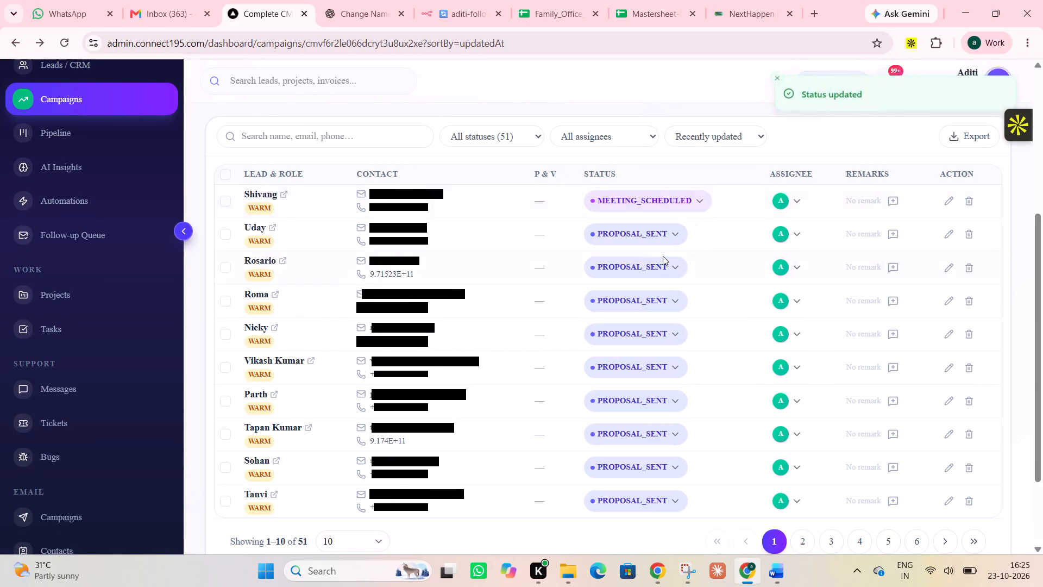
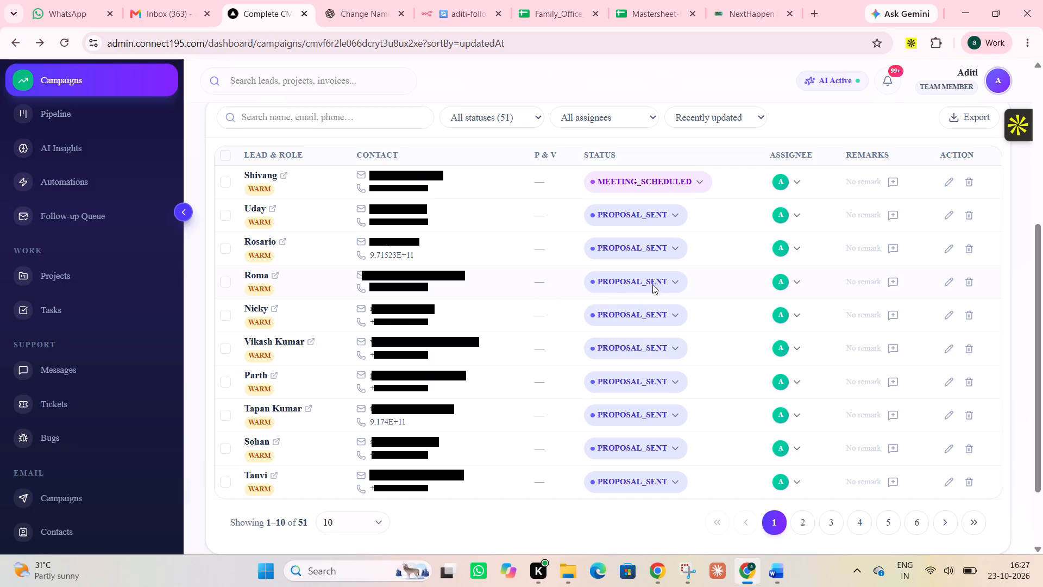
left_click(621, 282)
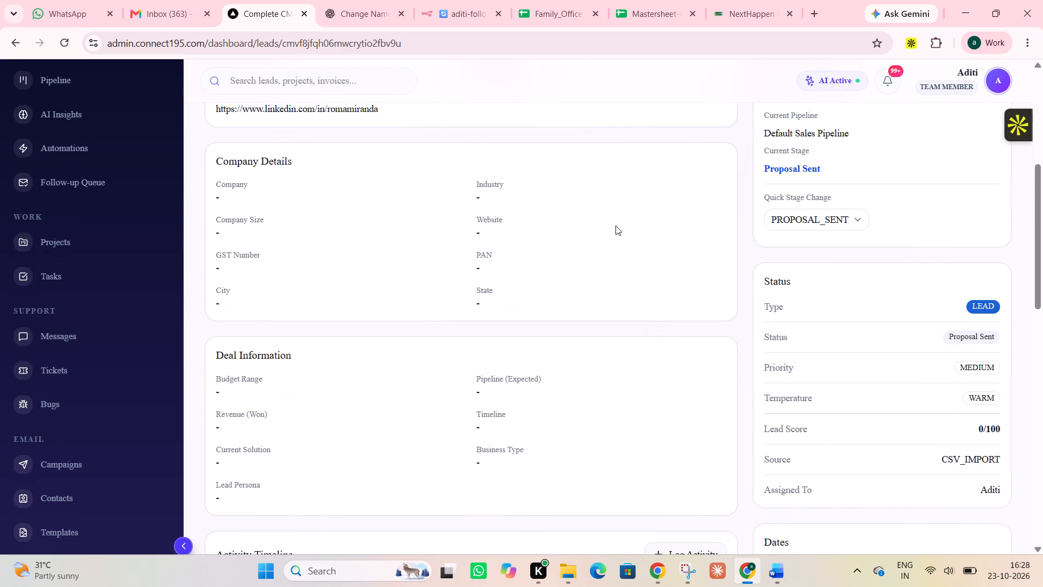
left_click(827, 223)
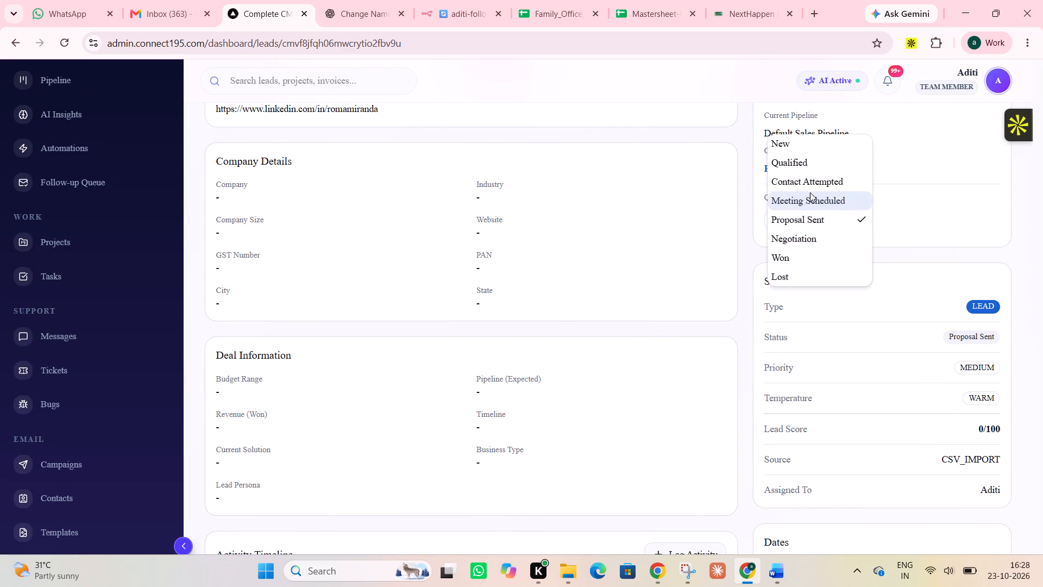
left_click_drag(810, 190, 810, 199)
left_click(810, 199)
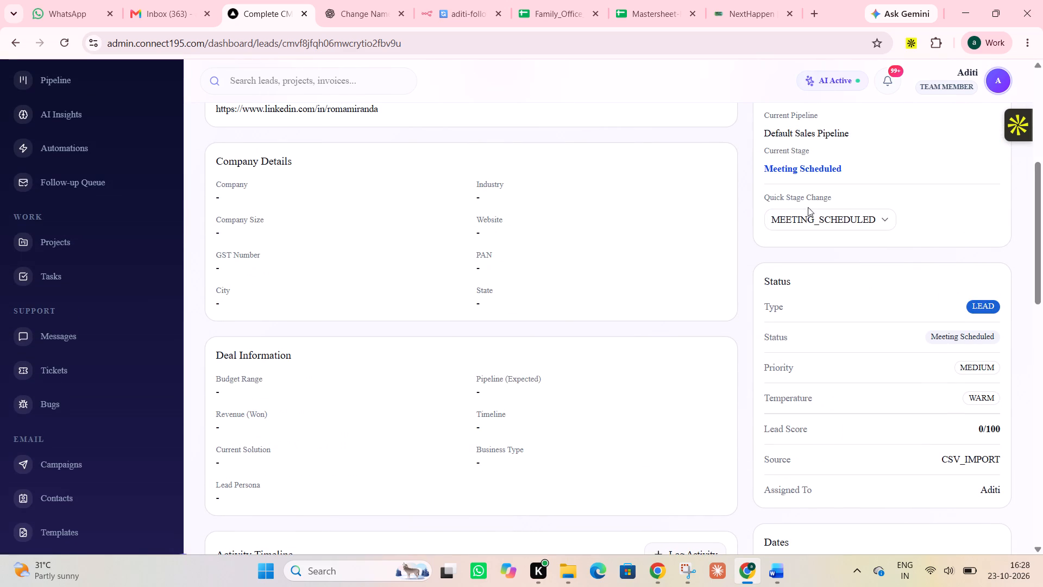
scroll(608, 214, "up", 7)
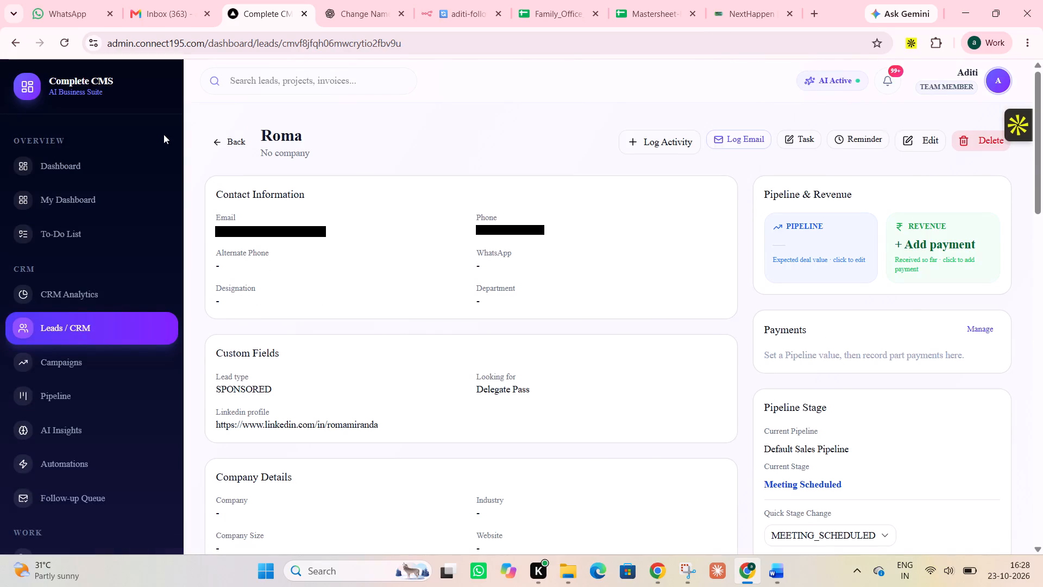
left_click(210, 143)
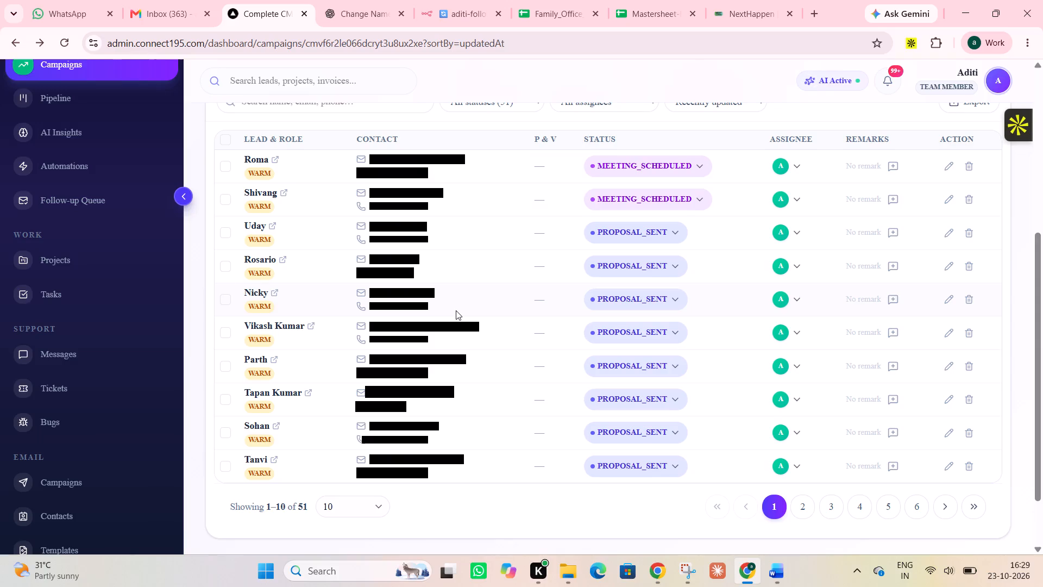
Change the status of the lead Nicky to Lost in the campaign's lead list.
scroll(456, 310, "down", 1)
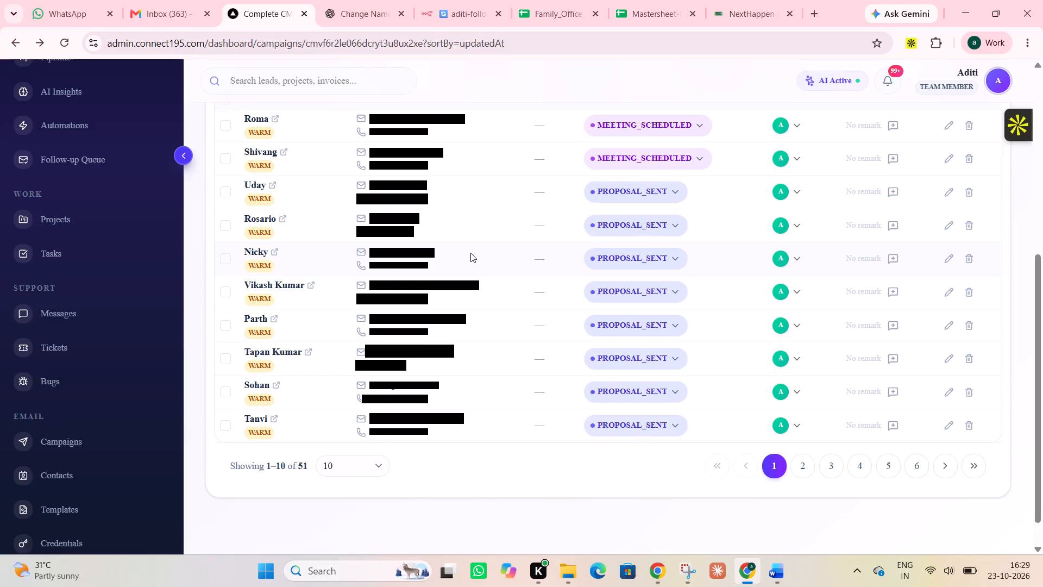
scroll(470, 253, "up", 1)
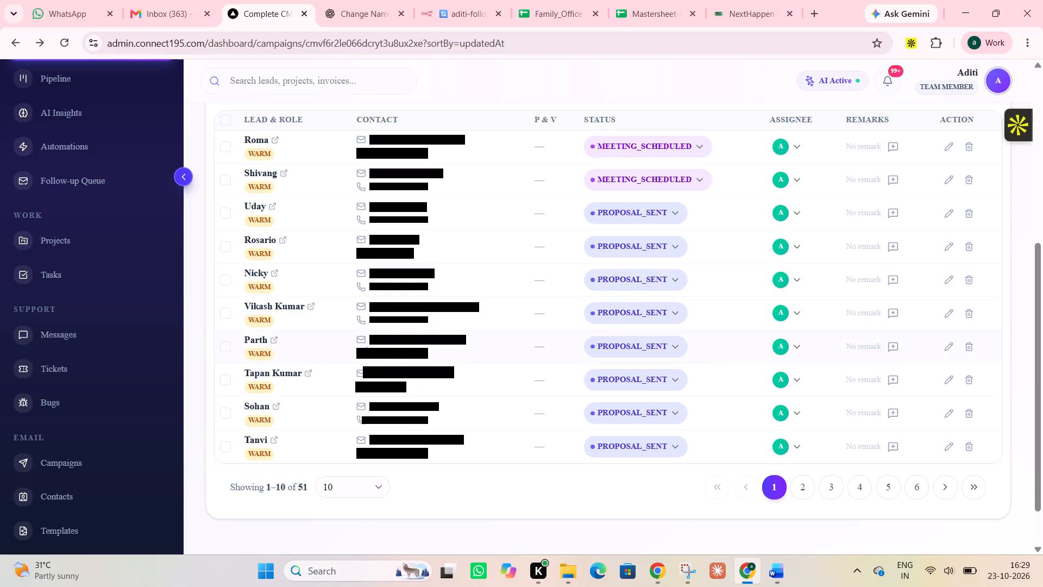
scroll(367, 347, "down", 1)
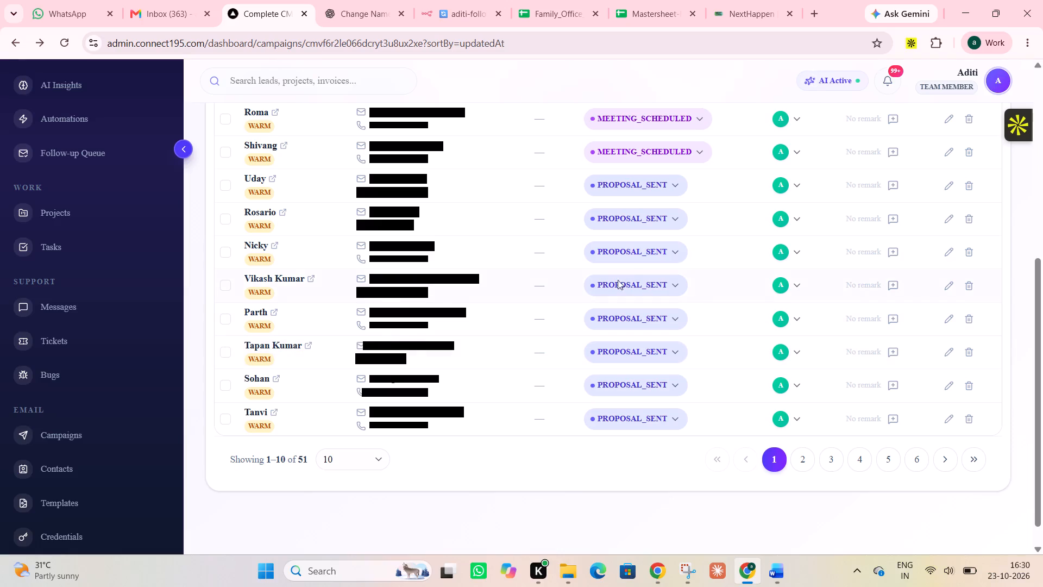
left_click(630, 261)
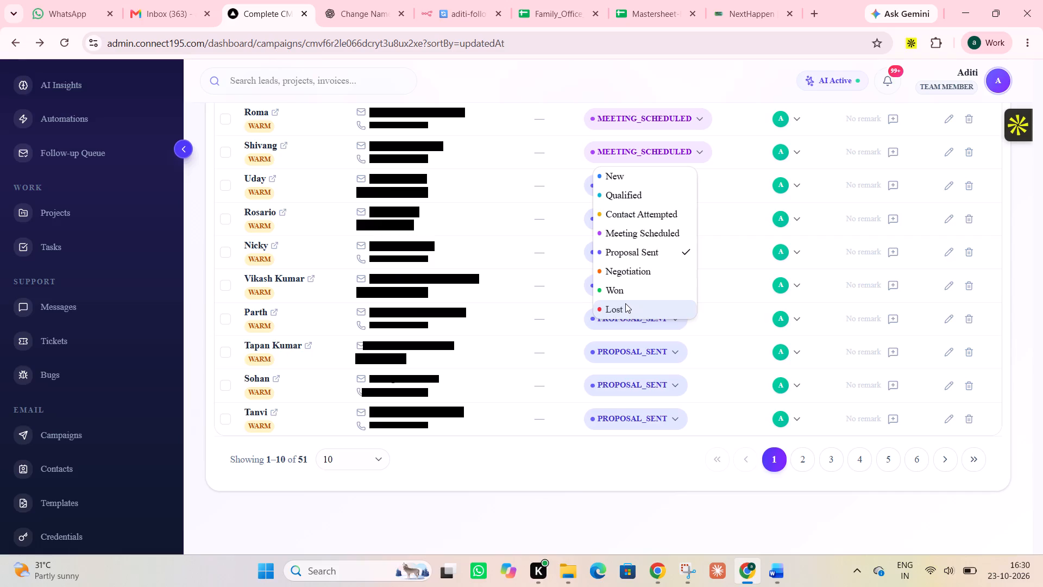
left_click(625, 303)
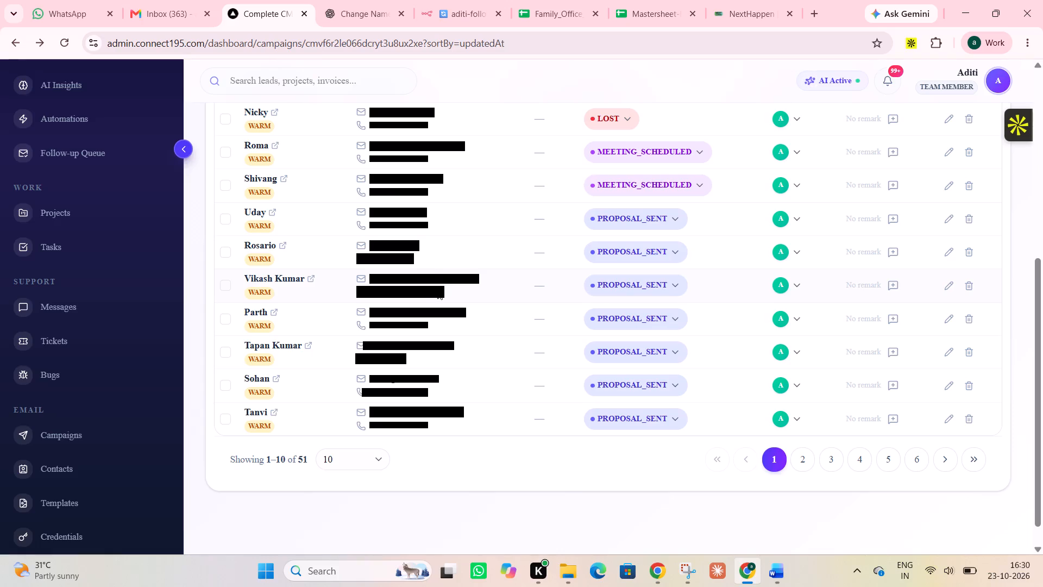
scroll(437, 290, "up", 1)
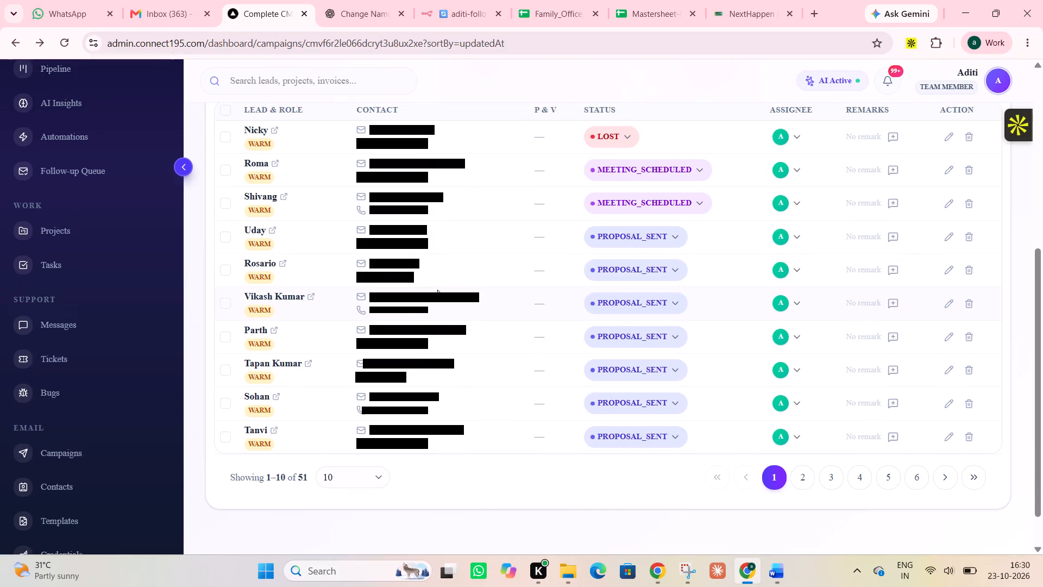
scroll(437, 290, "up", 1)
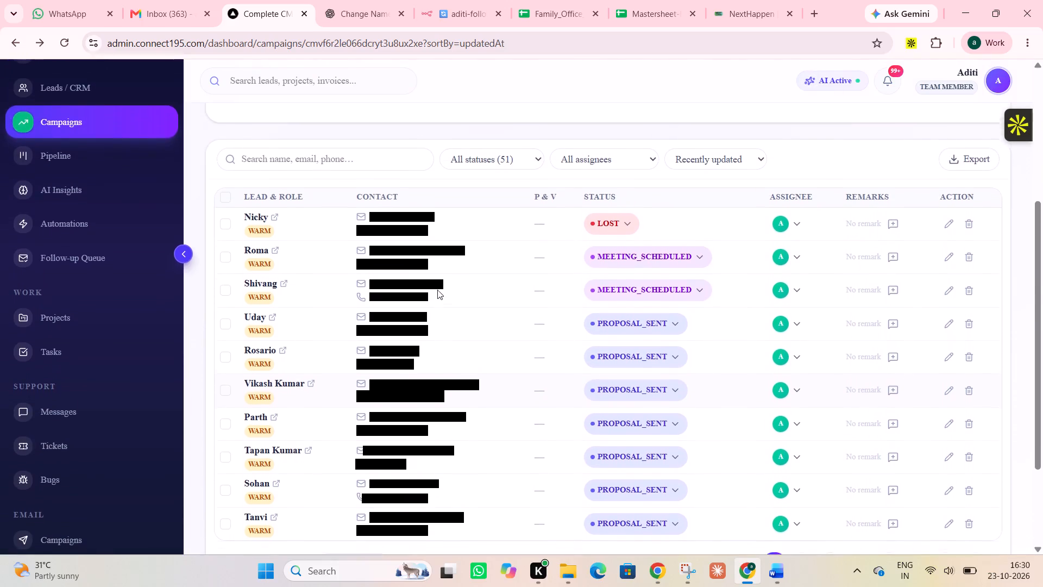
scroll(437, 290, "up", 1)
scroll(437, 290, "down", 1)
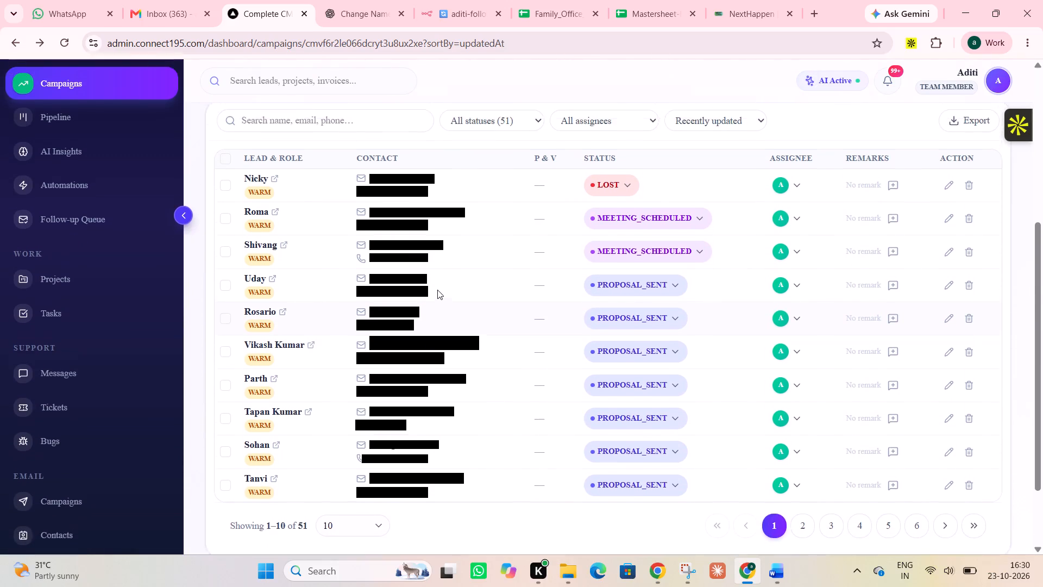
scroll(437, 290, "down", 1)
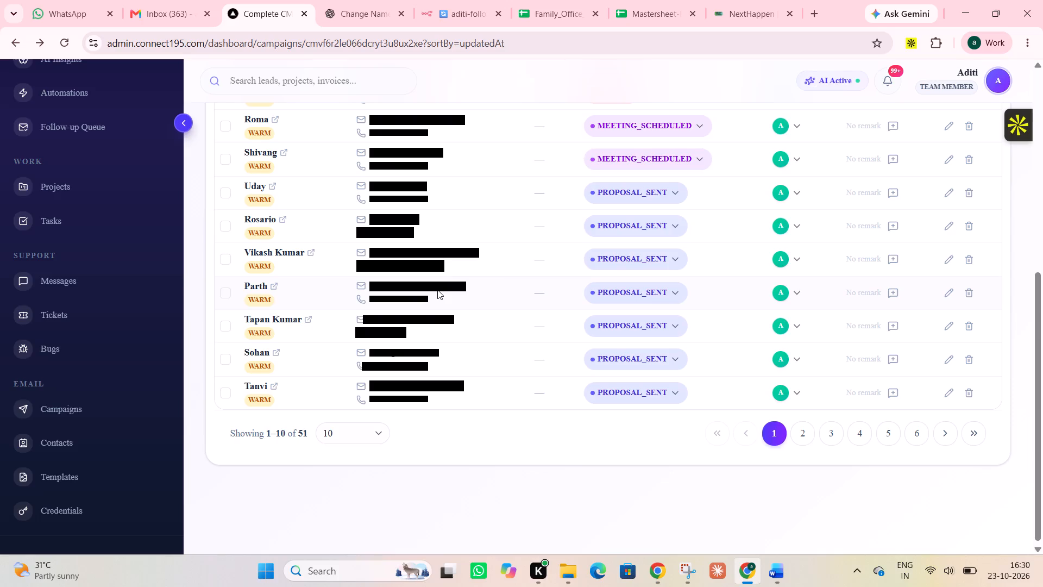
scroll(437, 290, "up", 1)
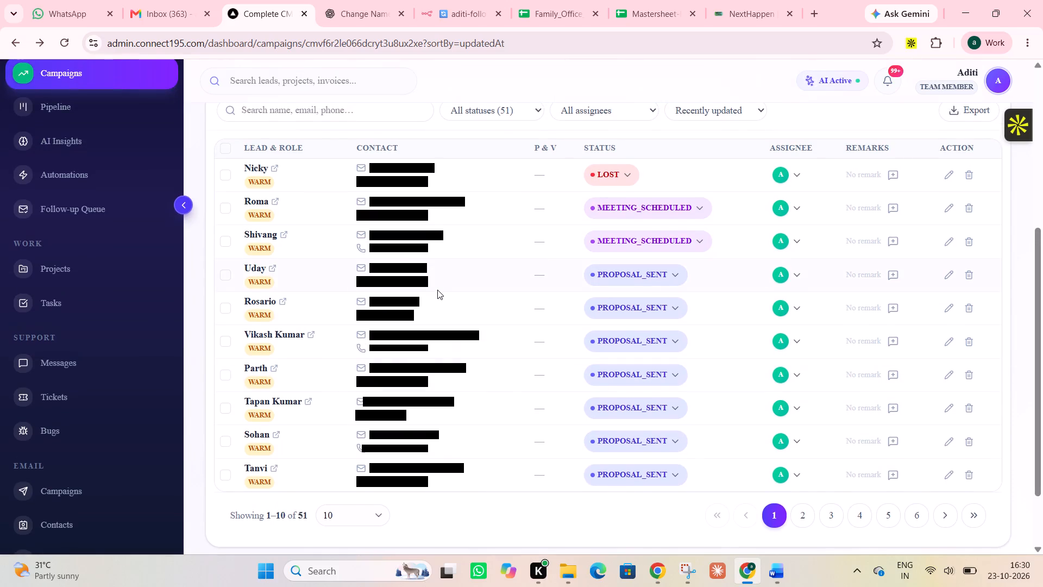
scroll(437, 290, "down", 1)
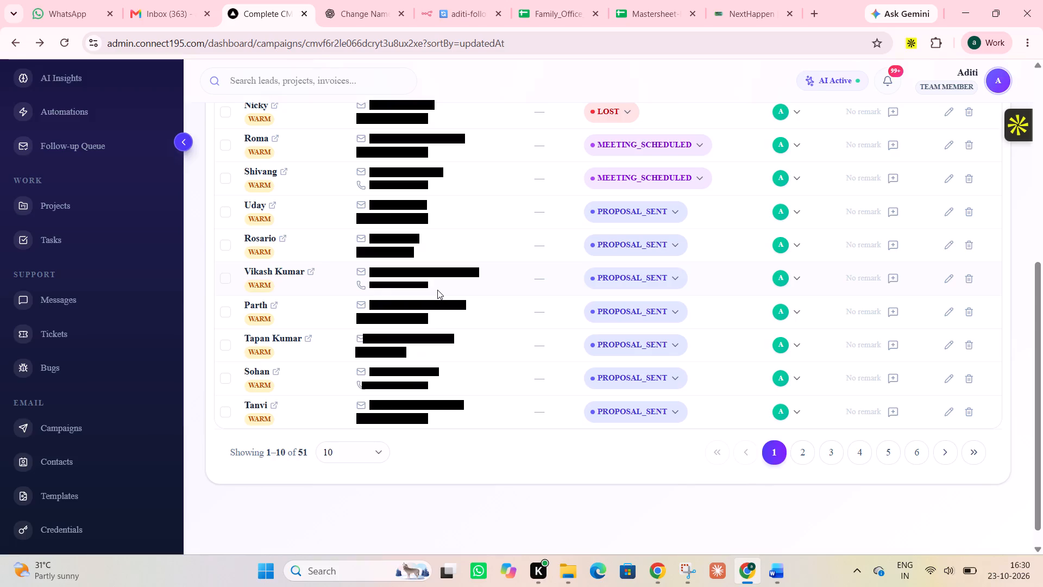
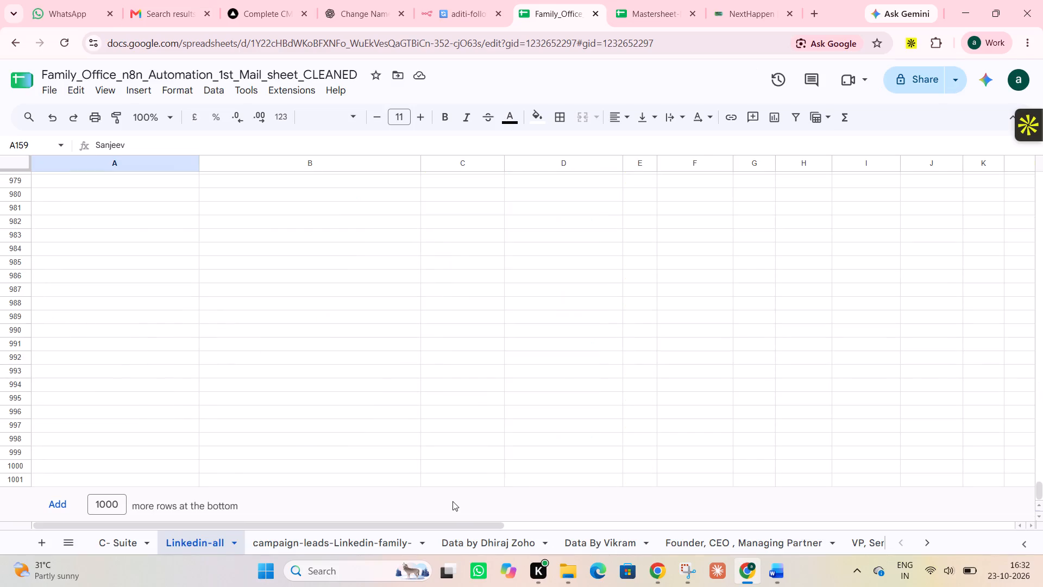
scroll(453, 501, "up", 7)
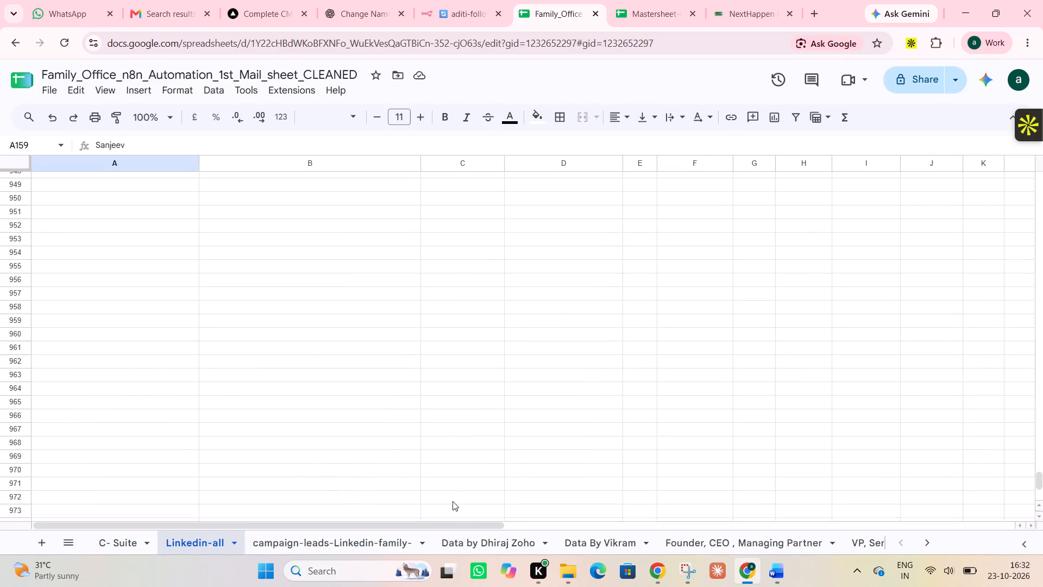
scroll(453, 501, "up", 7)
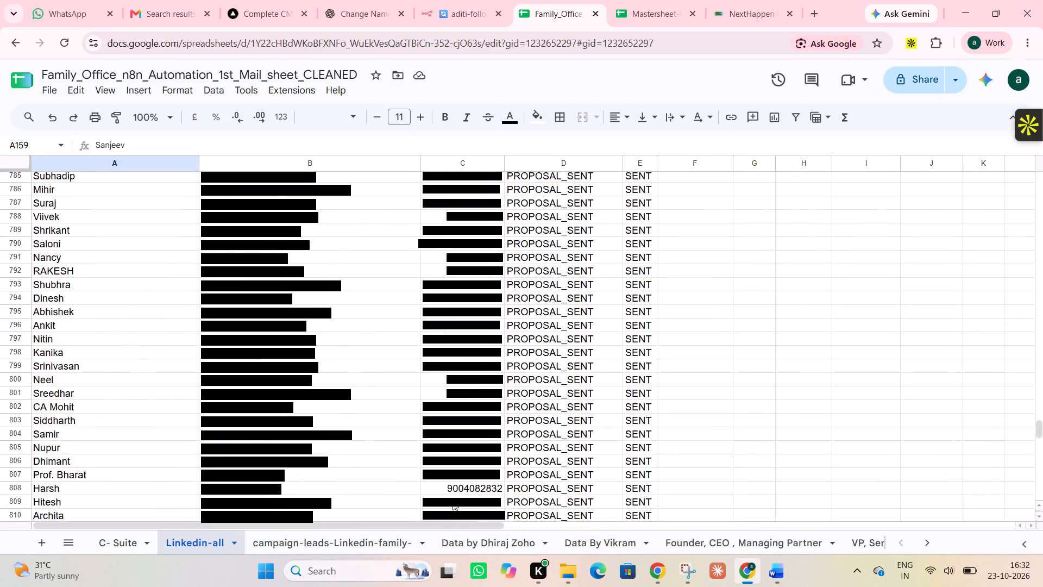
scroll(453, 501, "down", 5)
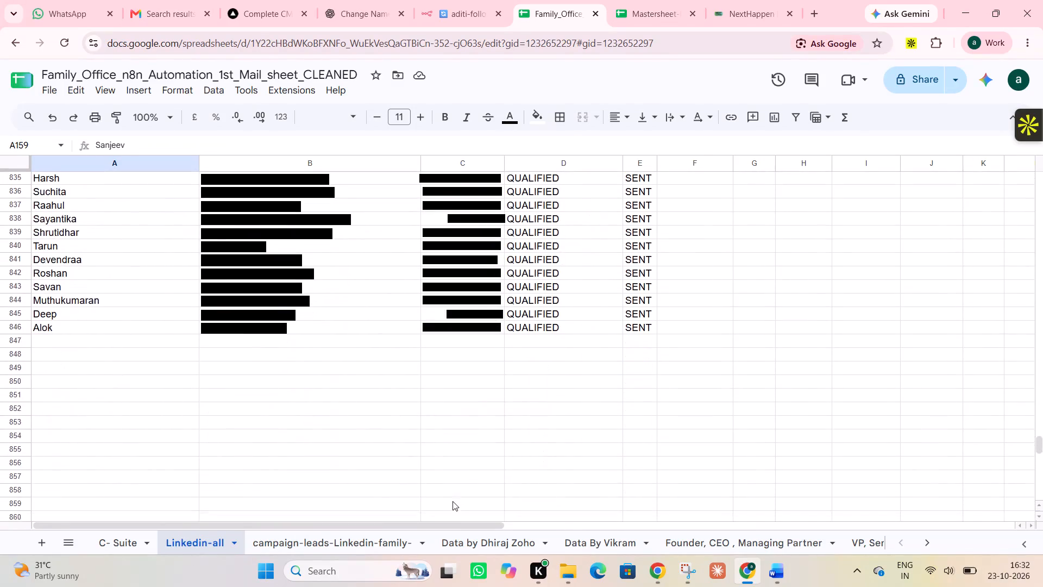
scroll(453, 501, "up", 8)
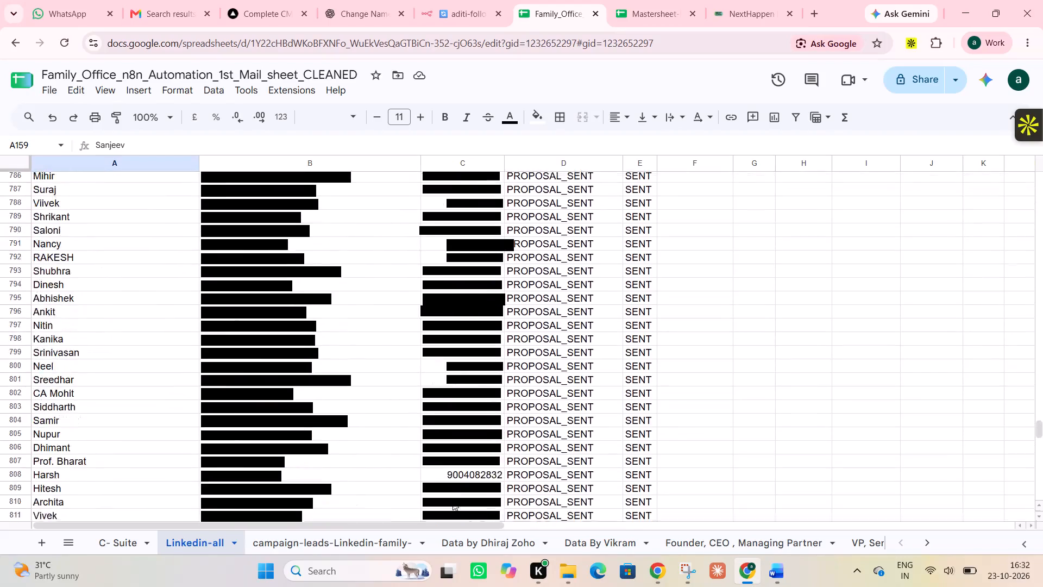
scroll(453, 501, "up", 5)
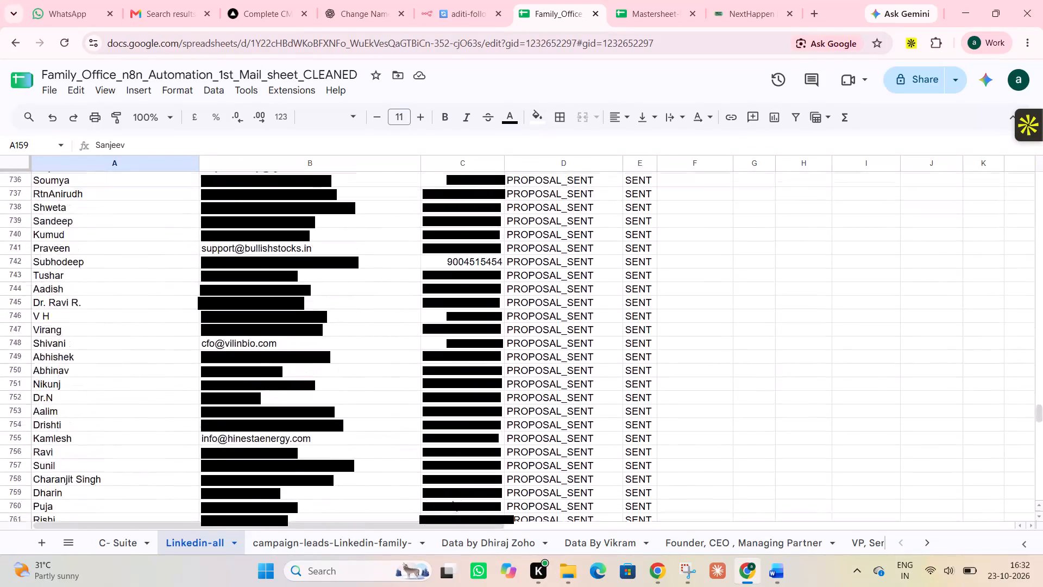
scroll(453, 501, "up", 5)
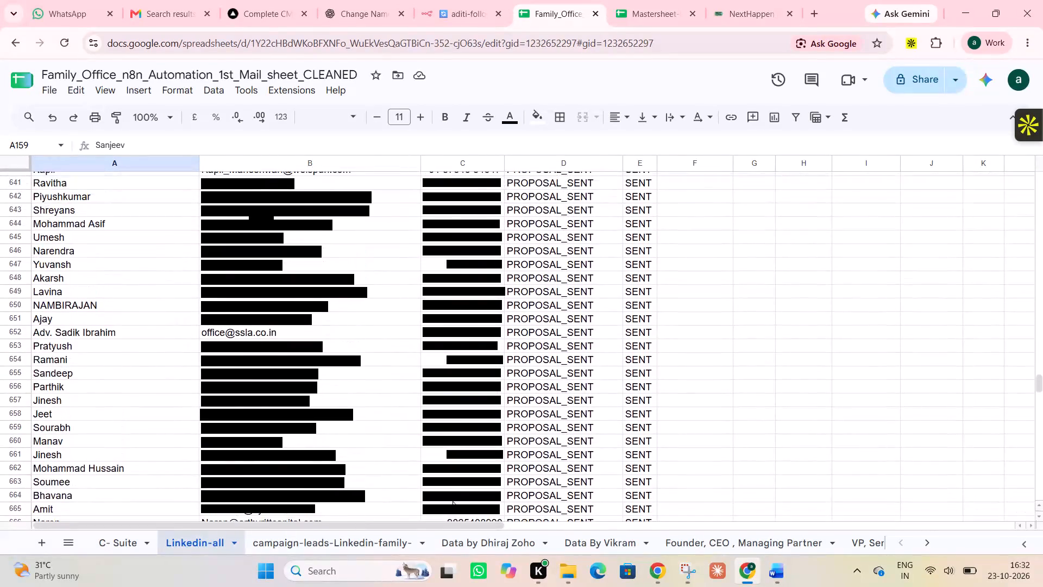
scroll(453, 501, "up", 10)
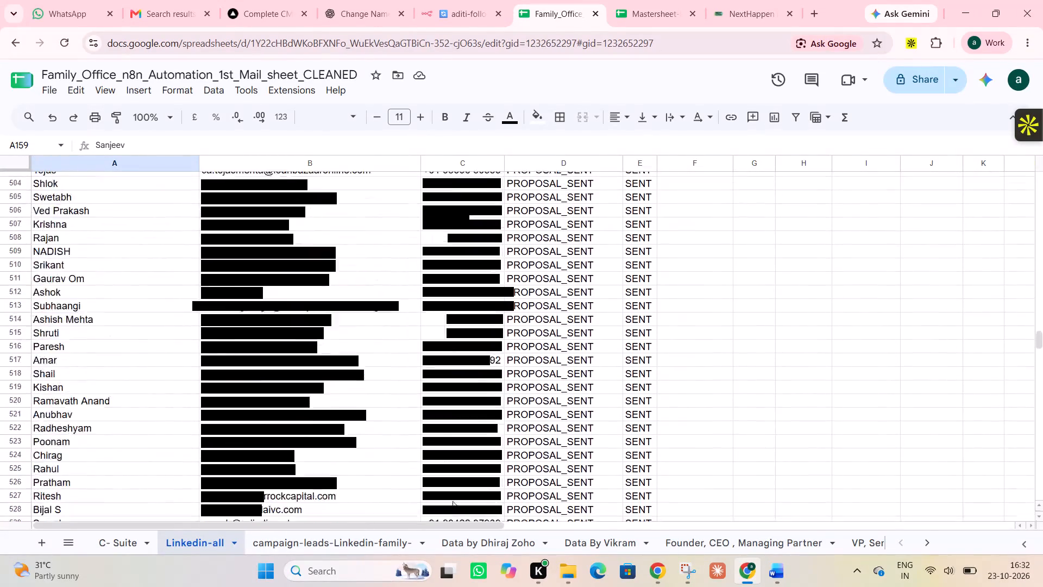
scroll(453, 501, "up", 7)
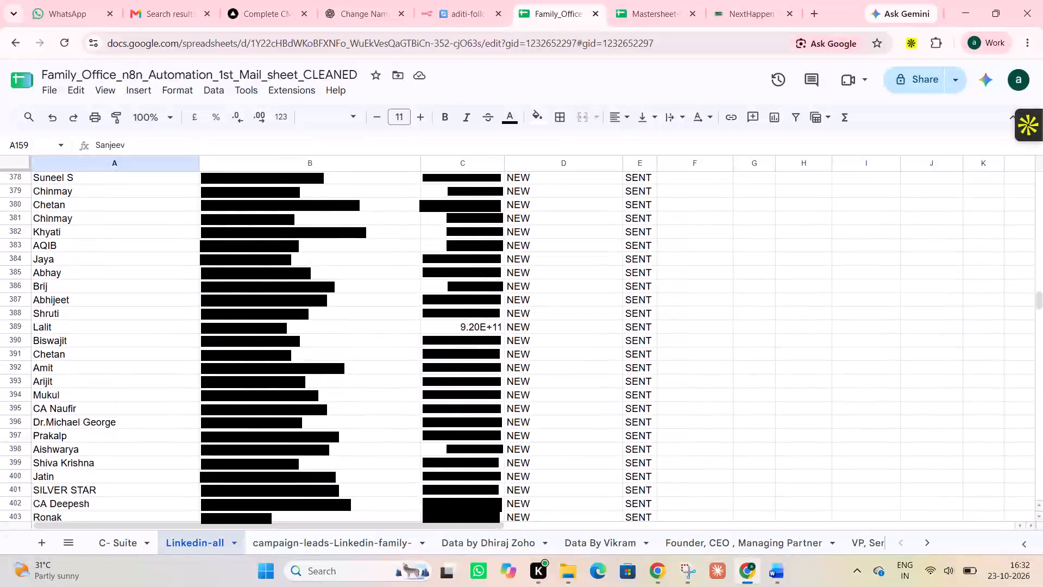
scroll(453, 501, "up", 8)
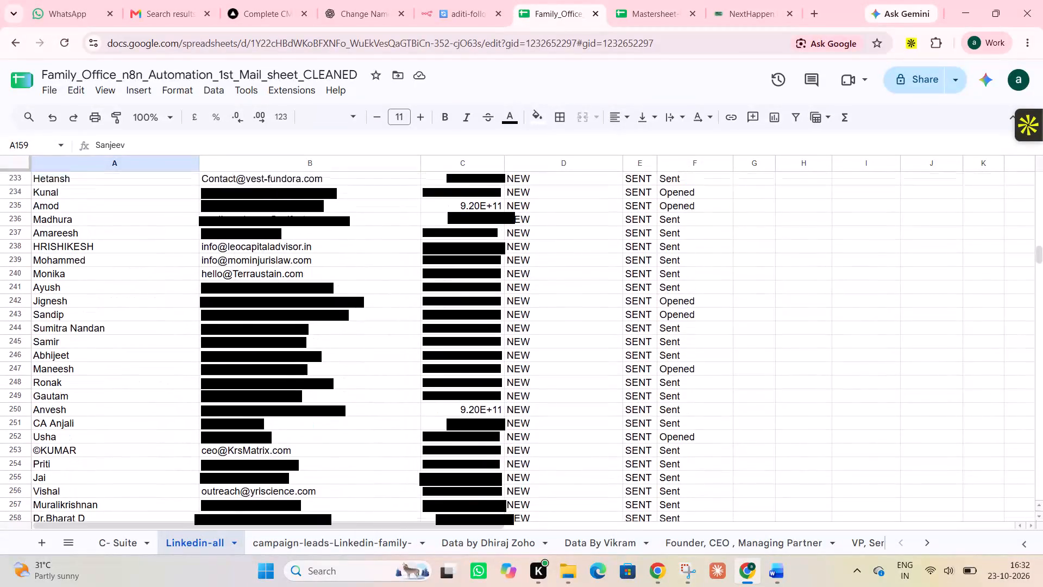
scroll(453, 501, "down", 5)
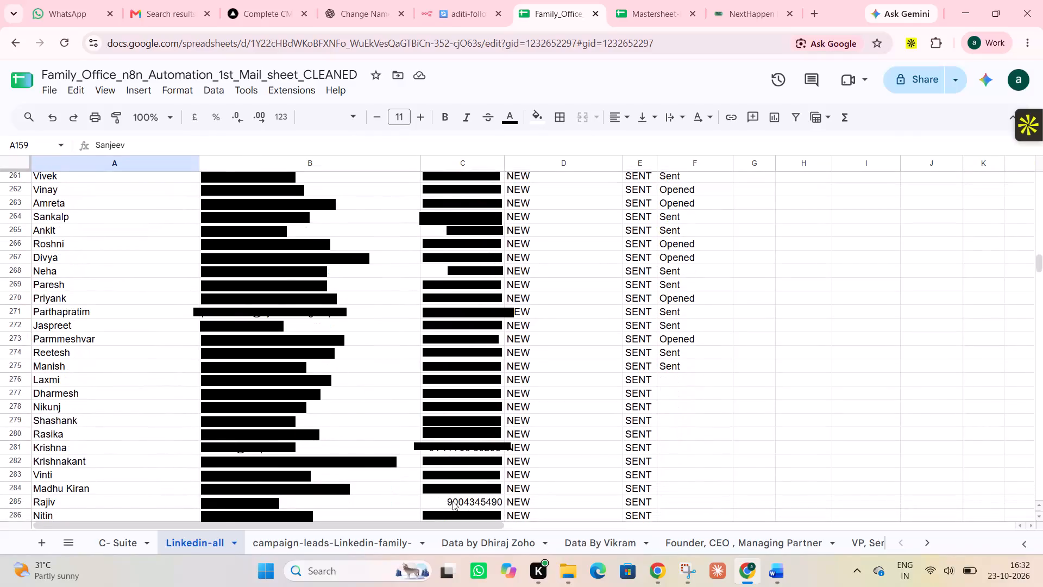
Look through the lead rows in the Linkedin-all sheet, examining their contact status and the Sent or Opened mail status.
scroll(453, 501, "up", 11)
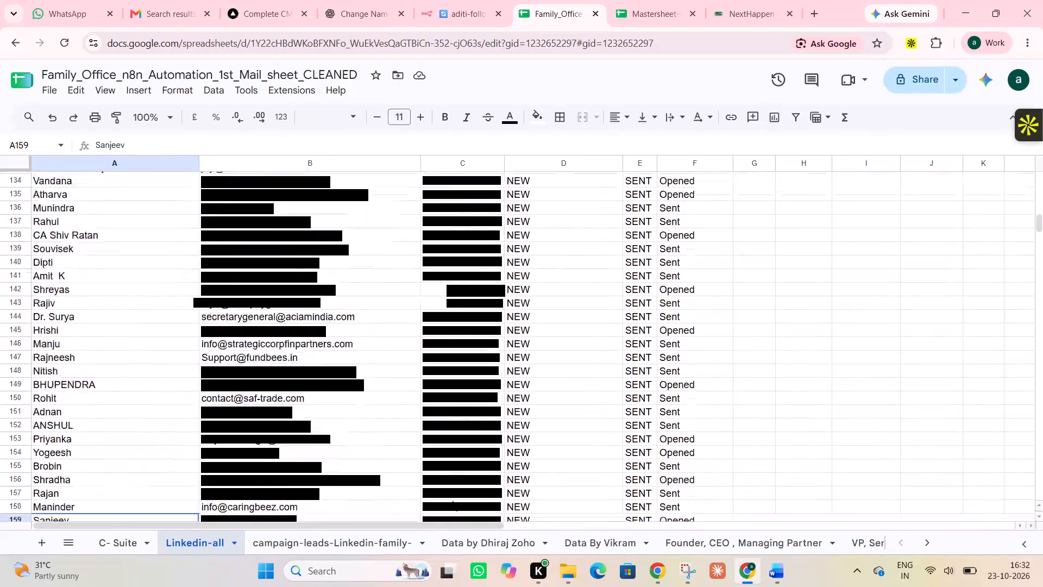
scroll(453, 501, "up", 8)
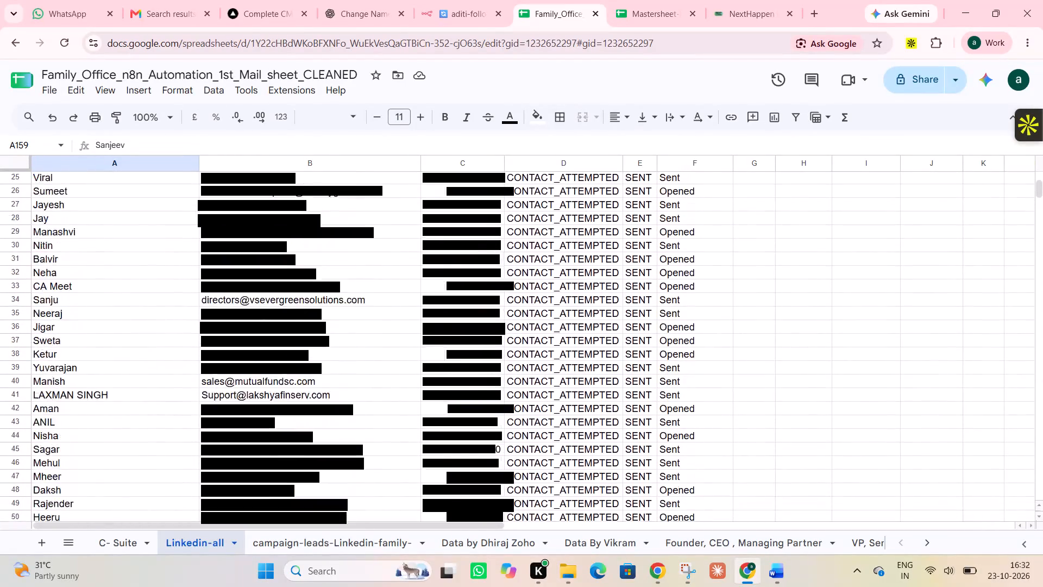
scroll(453, 501, "up", 5)
scroll(453, 501, "down", 10)
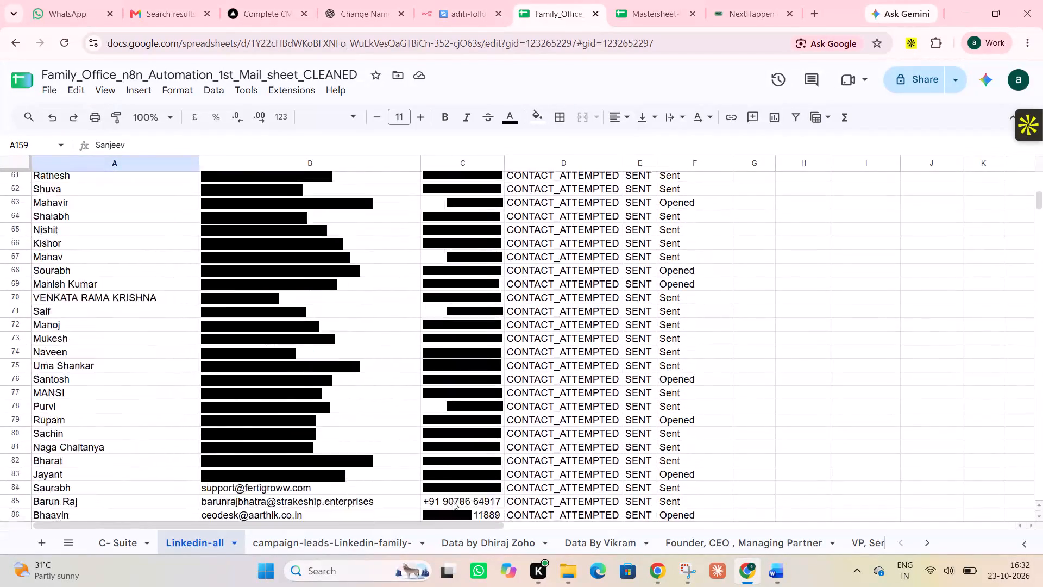
scroll(453, 501, "down", 8)
scroll(453, 501, "up", 3)
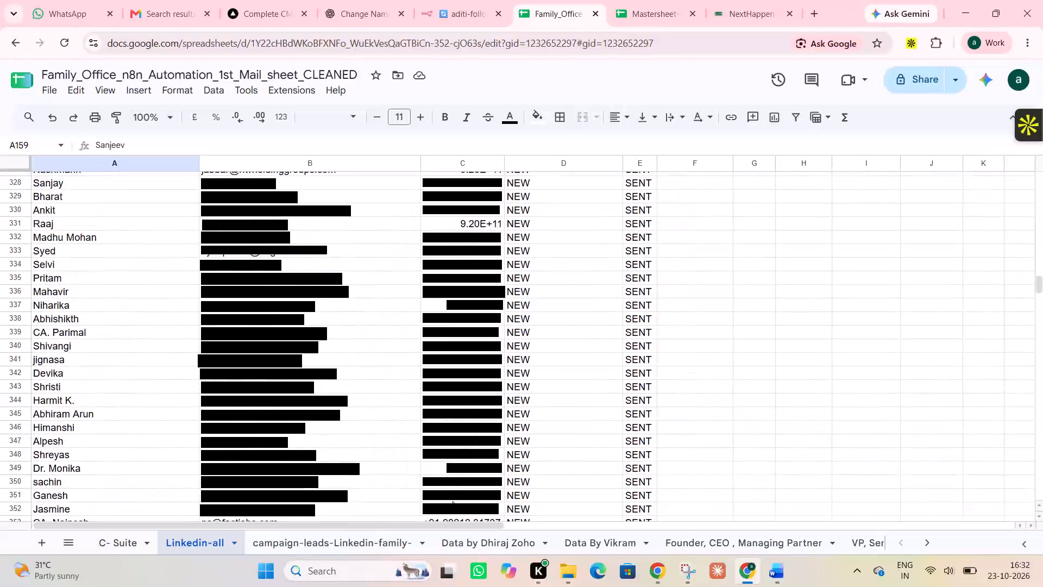
scroll(453, 501, "up", 7)
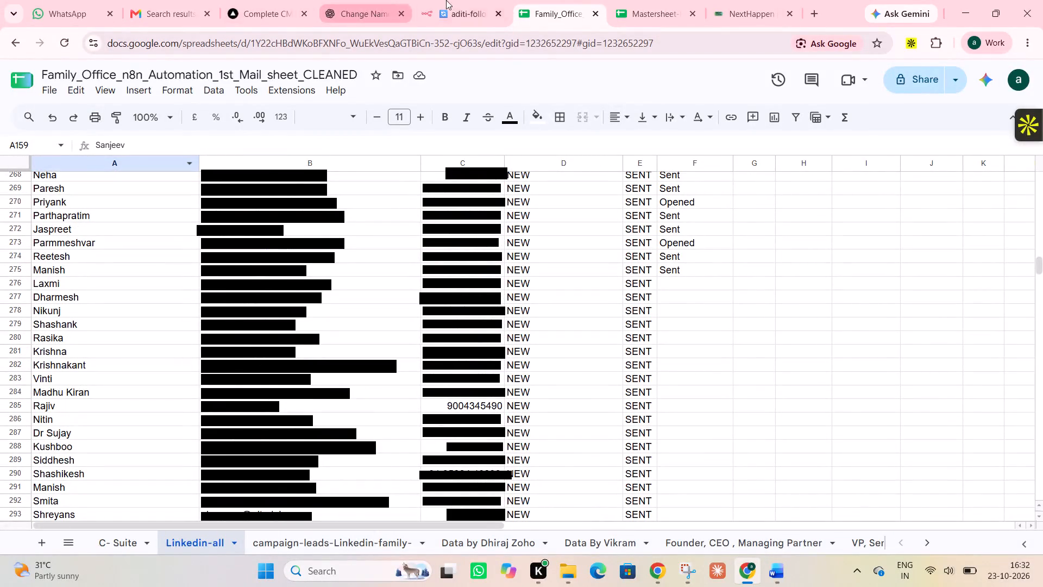
Switch to the aditi-follow-up-1 workflow in n8n and tidy up the layout of its nodes.
left_click(474, 1)
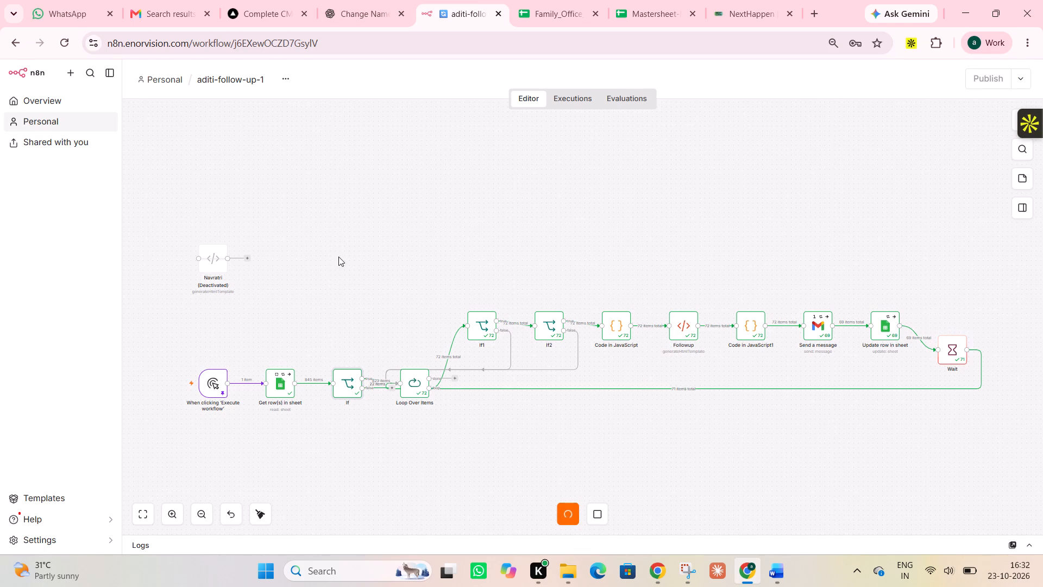
left_click(258, 512)
left_click(258, 512)
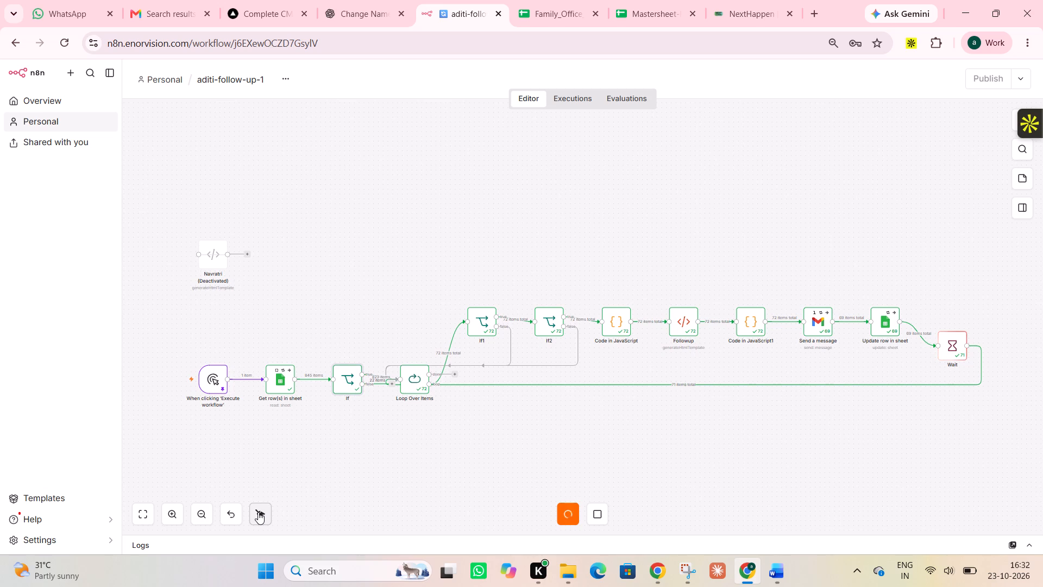
left_click(258, 512)
left_click(258, 512)
scroll(359, 457, "down", 2)
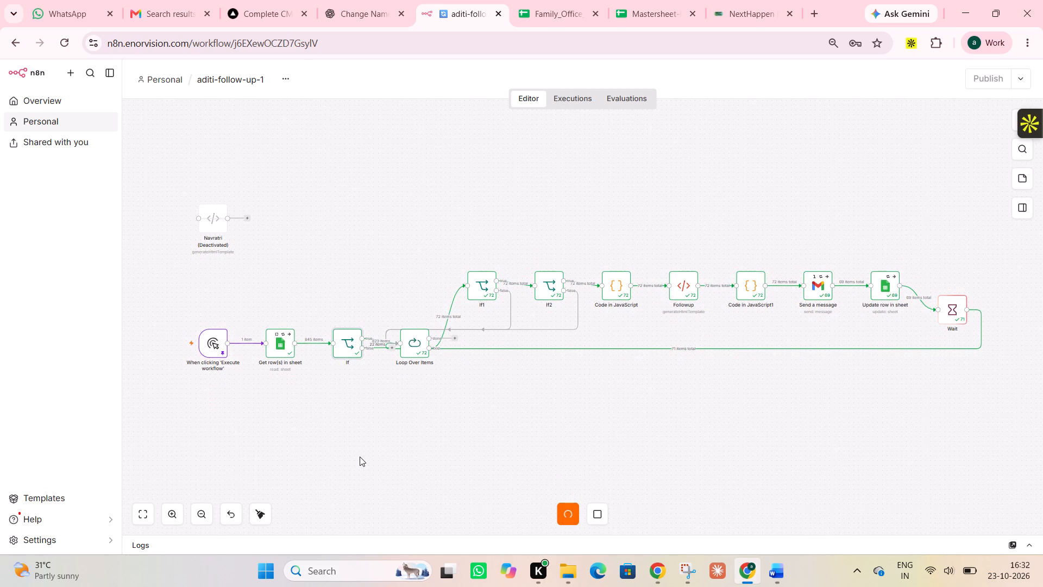
Switch back to the Linkedin-all sheet of the Family_Office_n8n_Automation_1st_Mail_sheet_CLEANED spreadsheet.
left_click(252, 0)
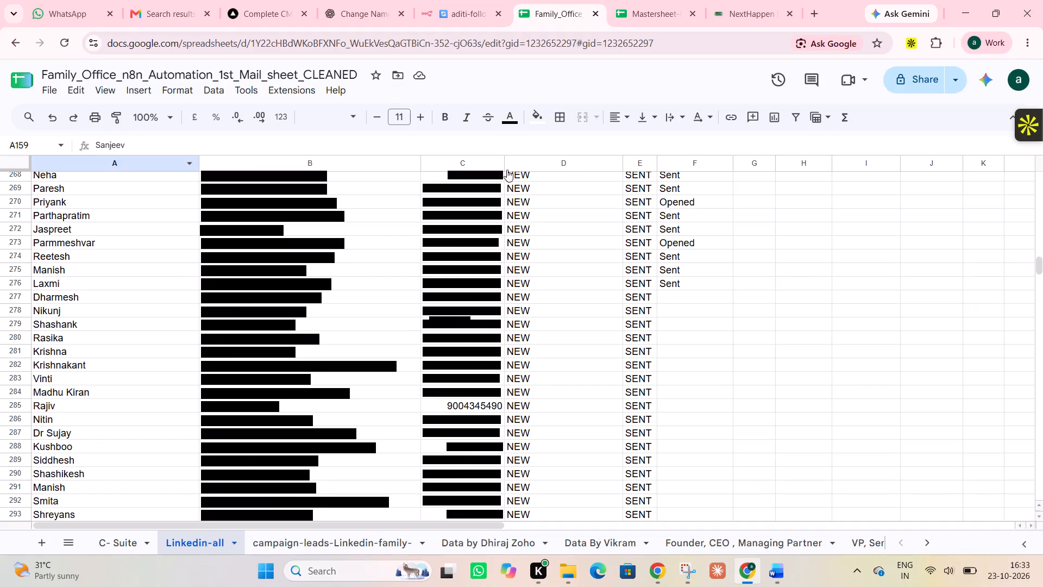
Leave the Linkedin-all sheet and close the Mastersheet spreadsheet.
scroll(465, 274, "down", 1)
left_click(629, 18)
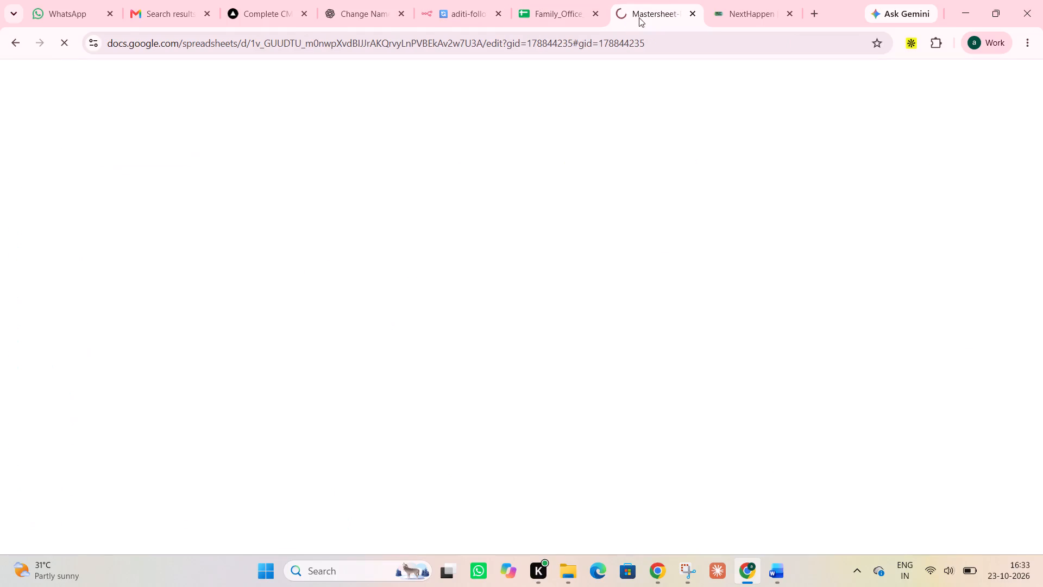
left_click(690, 13)
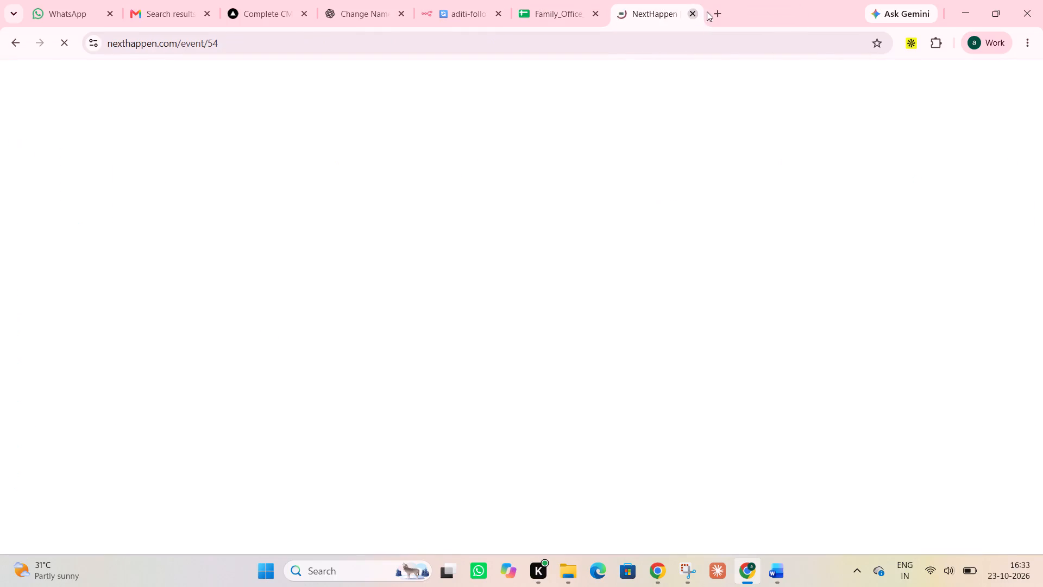
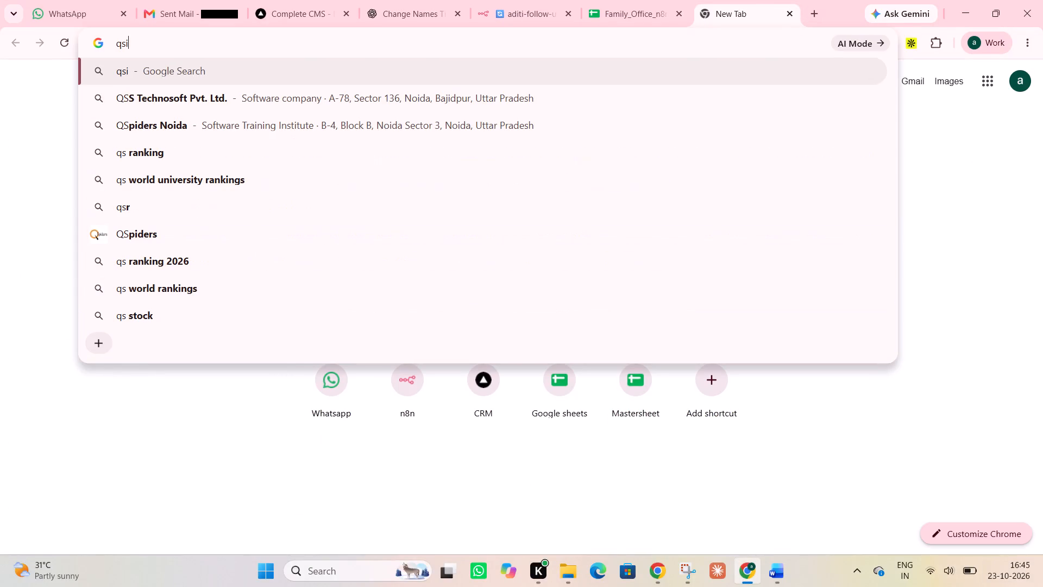
Search Google for "qsix okhla" and look through the results about the company.
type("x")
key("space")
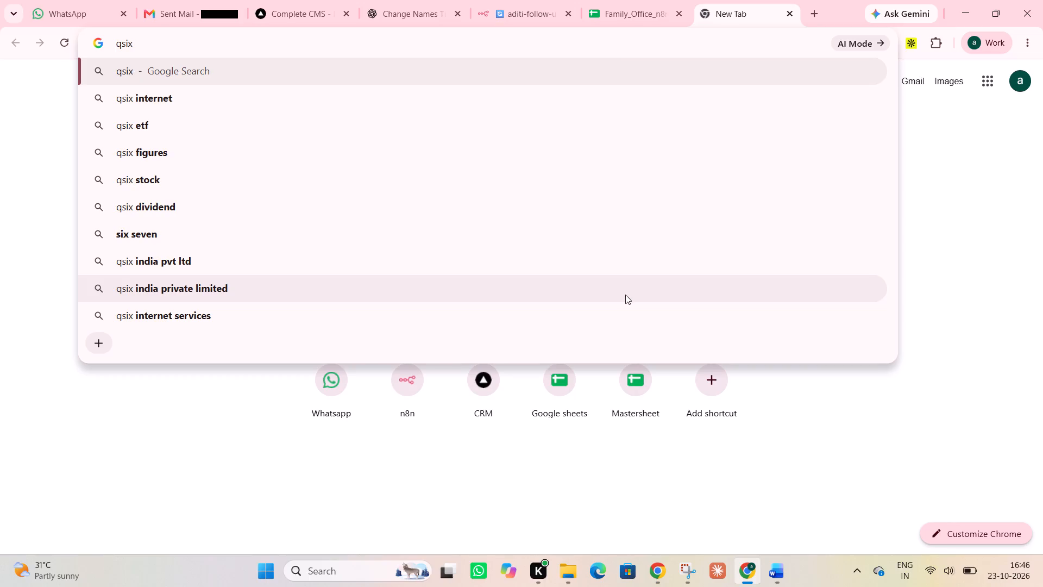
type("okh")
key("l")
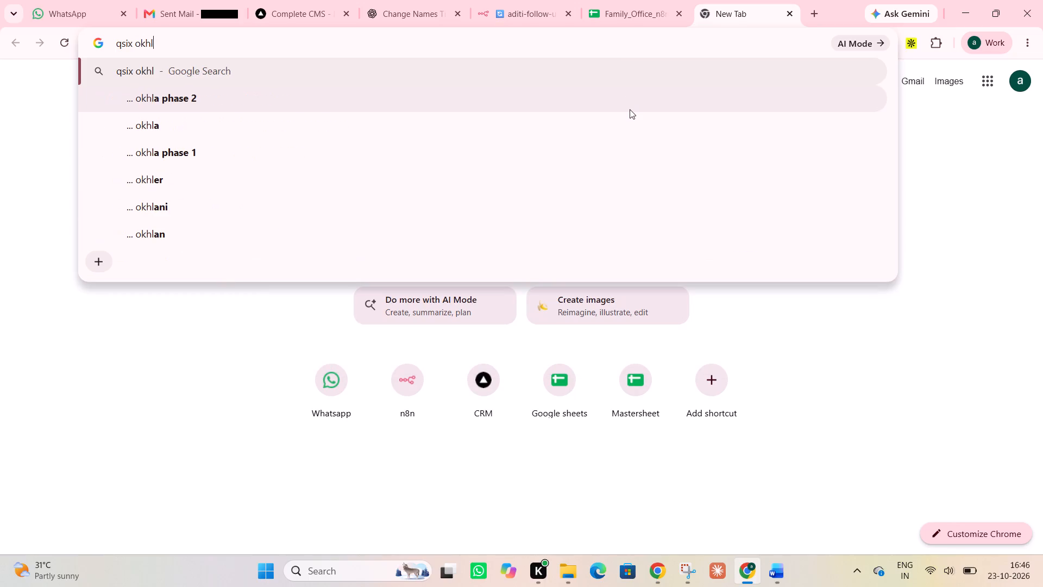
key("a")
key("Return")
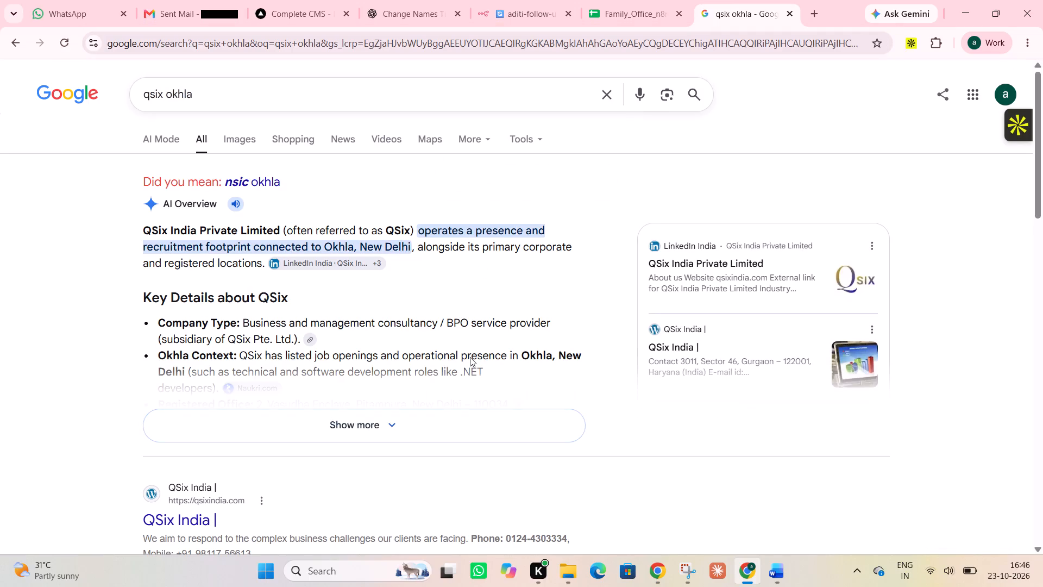
scroll(470, 357, "down", 1)
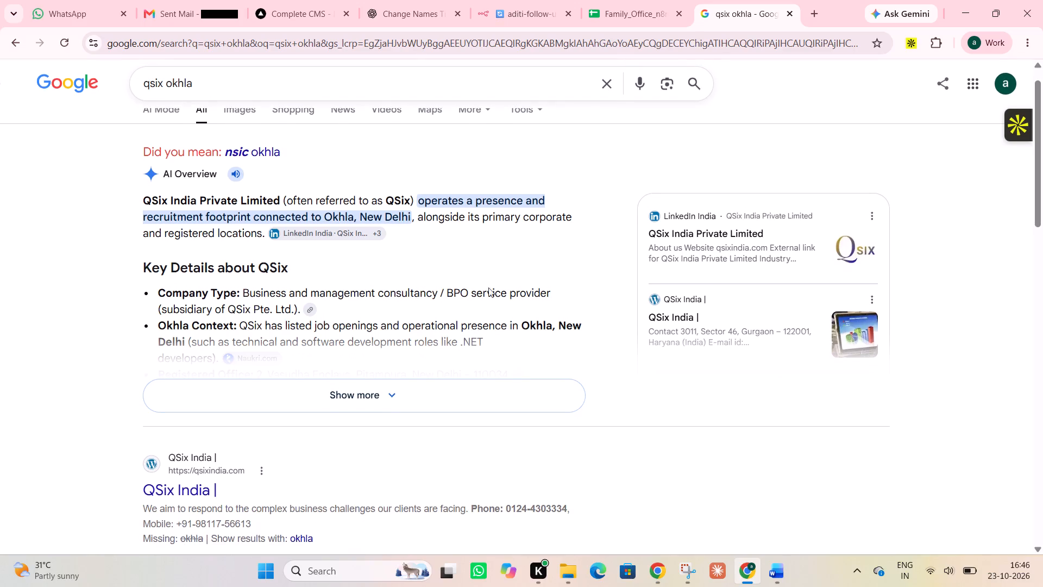
scroll(488, 286, "down", 1)
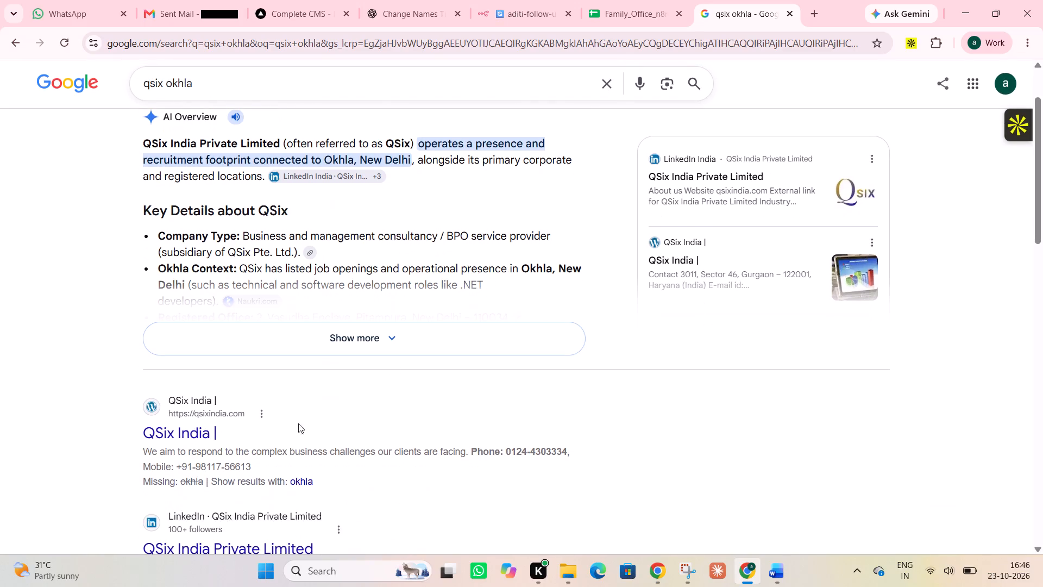
Look through the Google results for qsix okhla, examining the company listings and their locations.
scroll(175, 435, "down", 1)
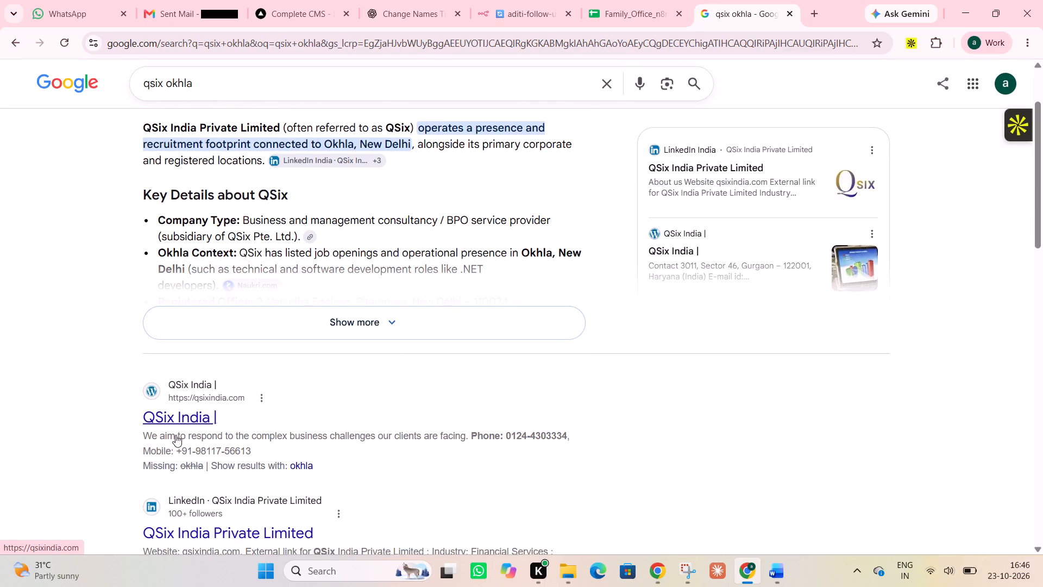
scroll(175, 435, "down", 6)
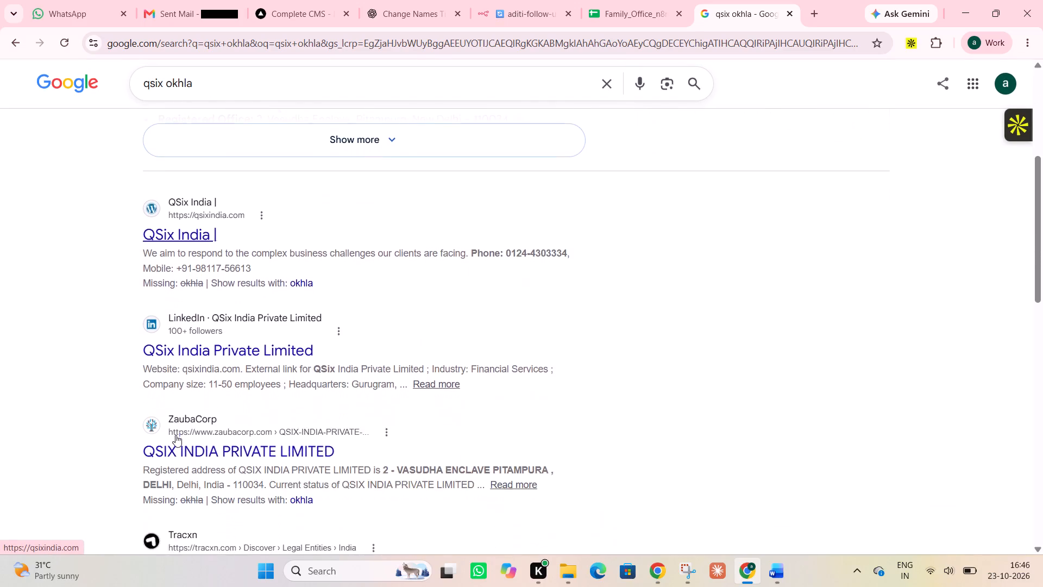
scroll(175, 435, "down", 3)
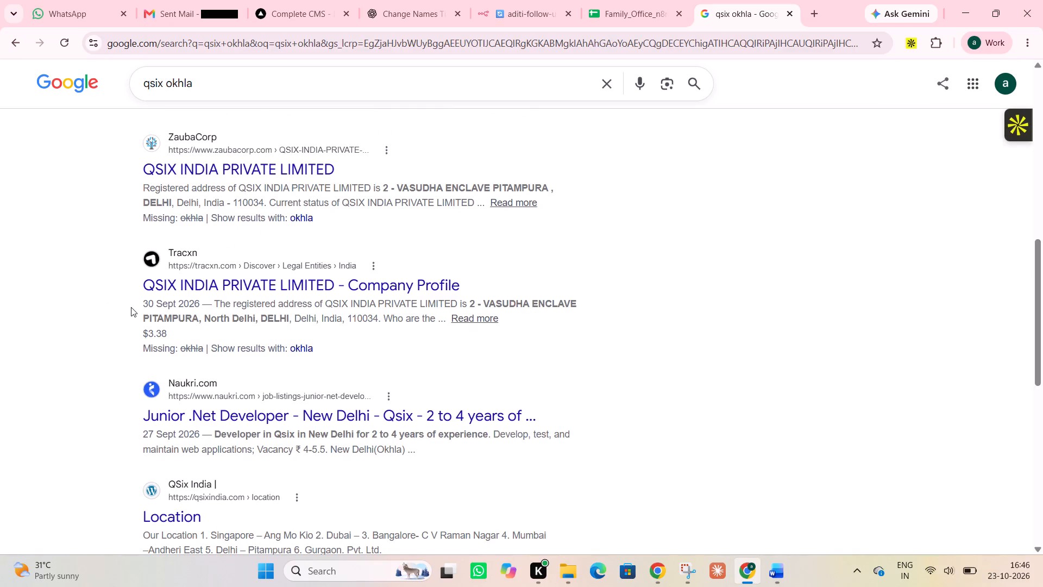
scroll(131, 307, "up", 2)
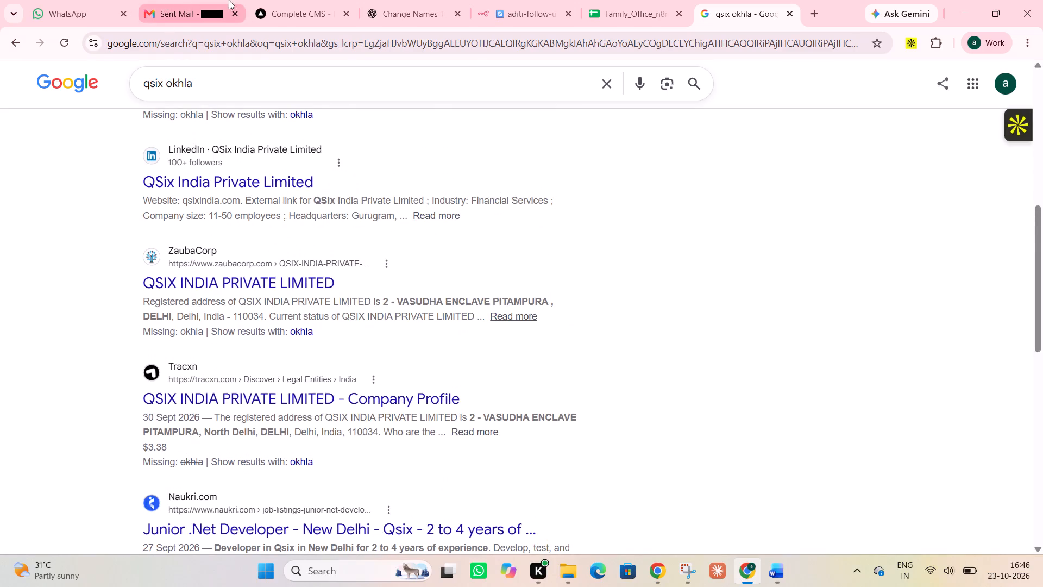
Switch to the CMS, open the Linkedin-family-office-leads campaign and search its leads for nitin.
left_click(290, 14)
scroll(335, 208, "up", 4)
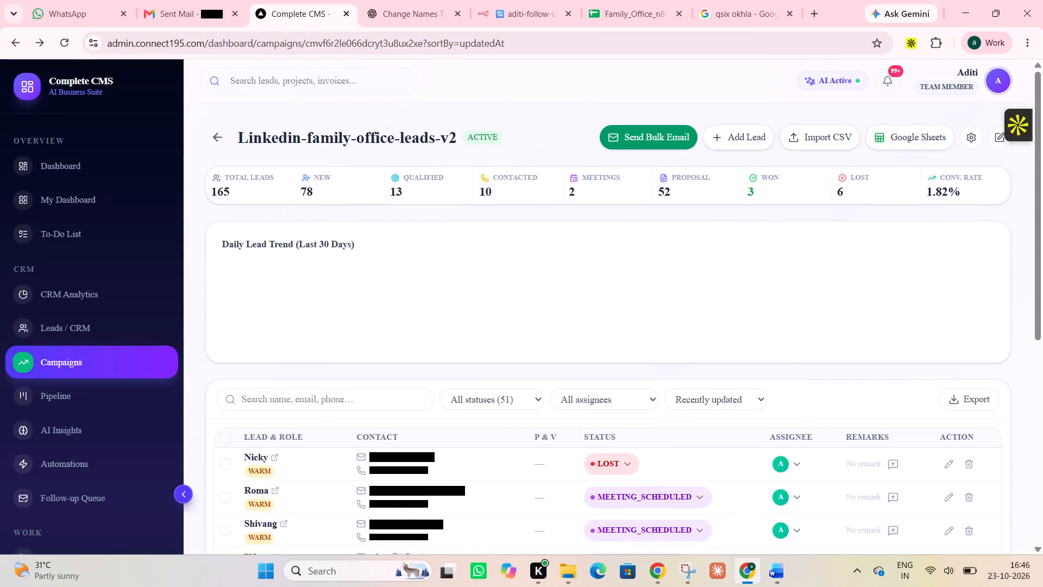
left_click(220, 136)
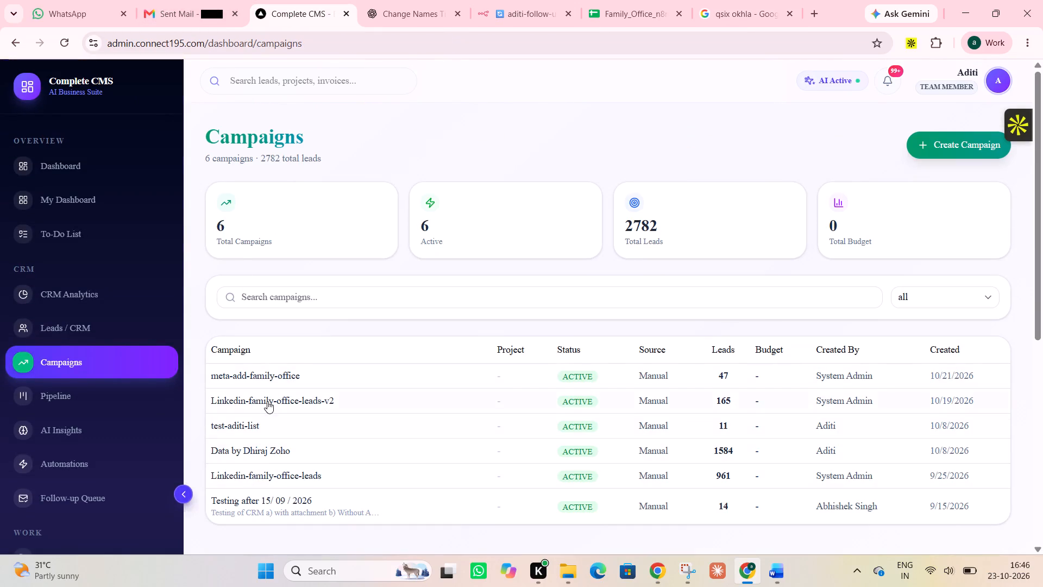
left_click(259, 480)
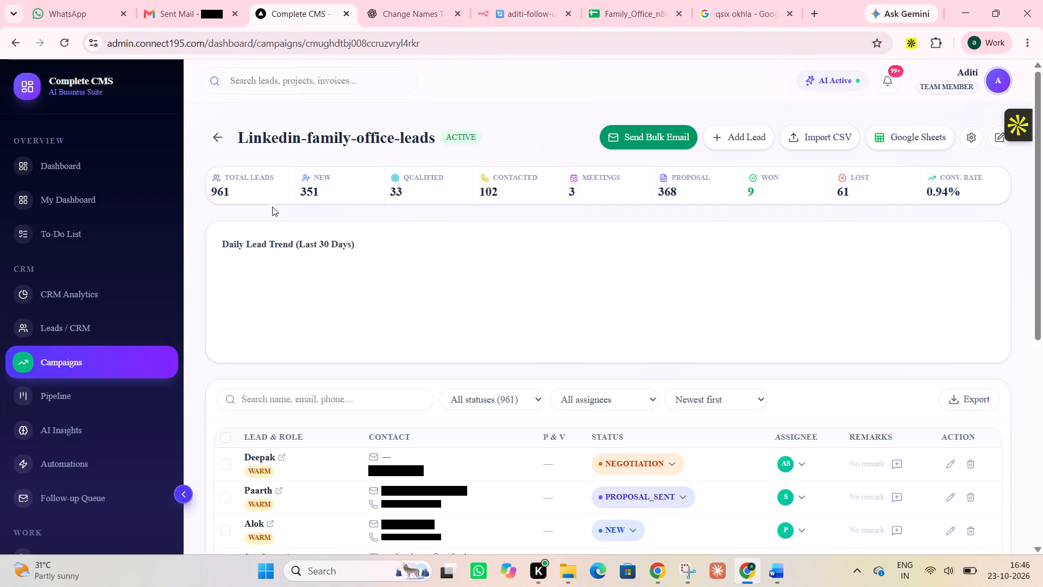
left_click(324, 402)
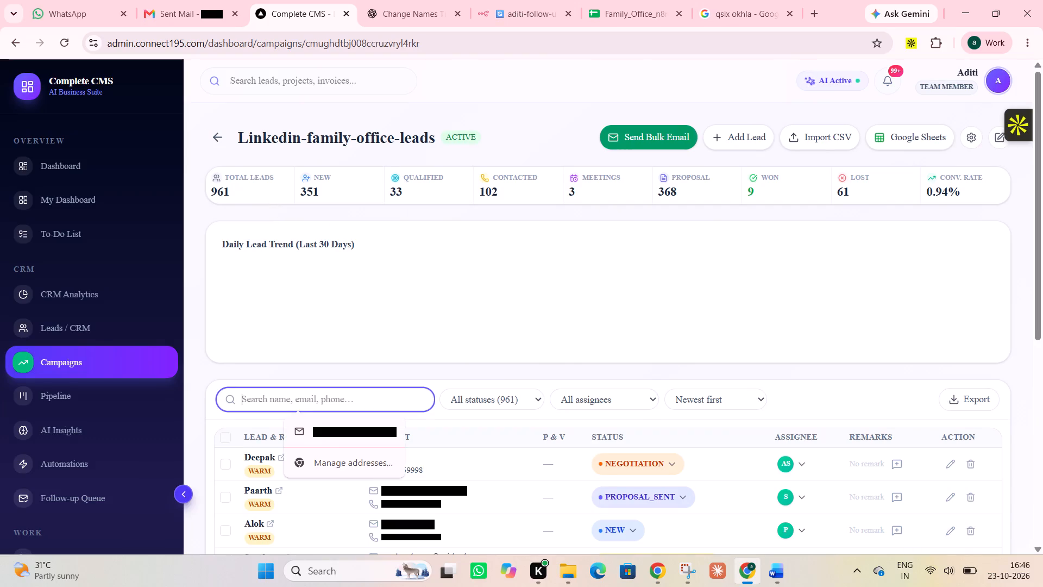
type("nitin")
key("space")
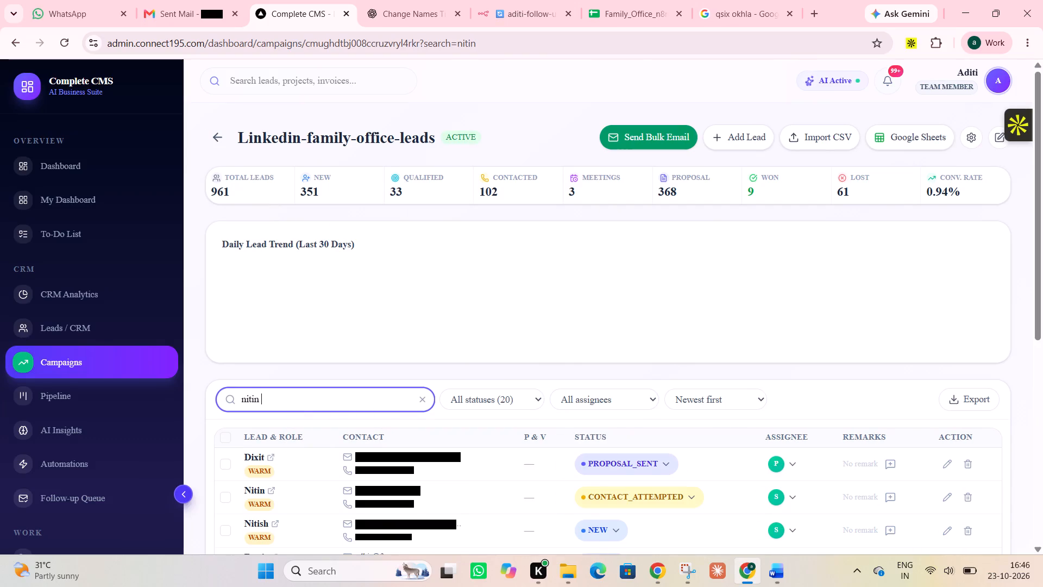
scroll(324, 402, "down", 2)
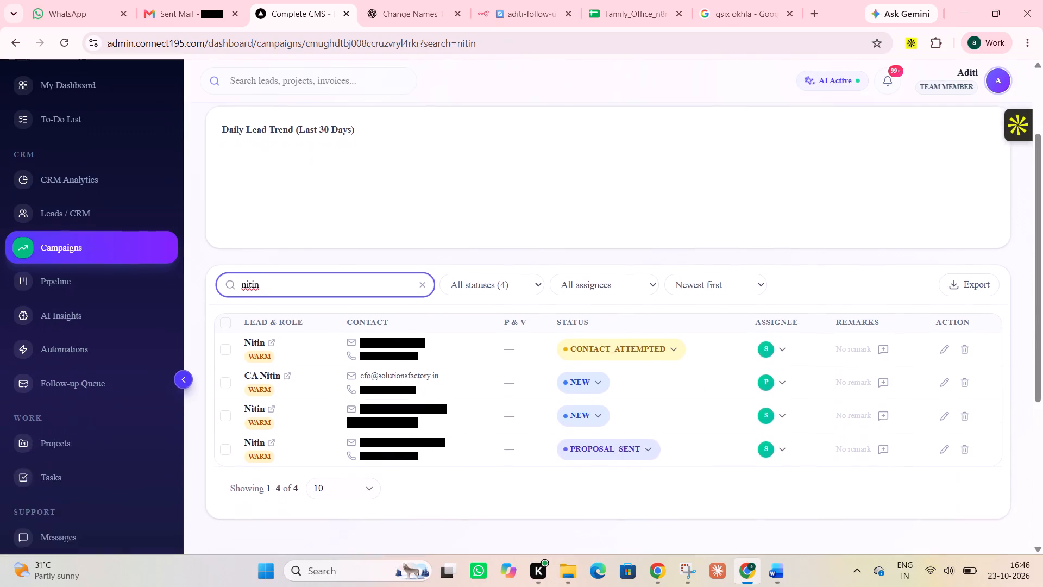
scroll(324, 402, "down", 1)
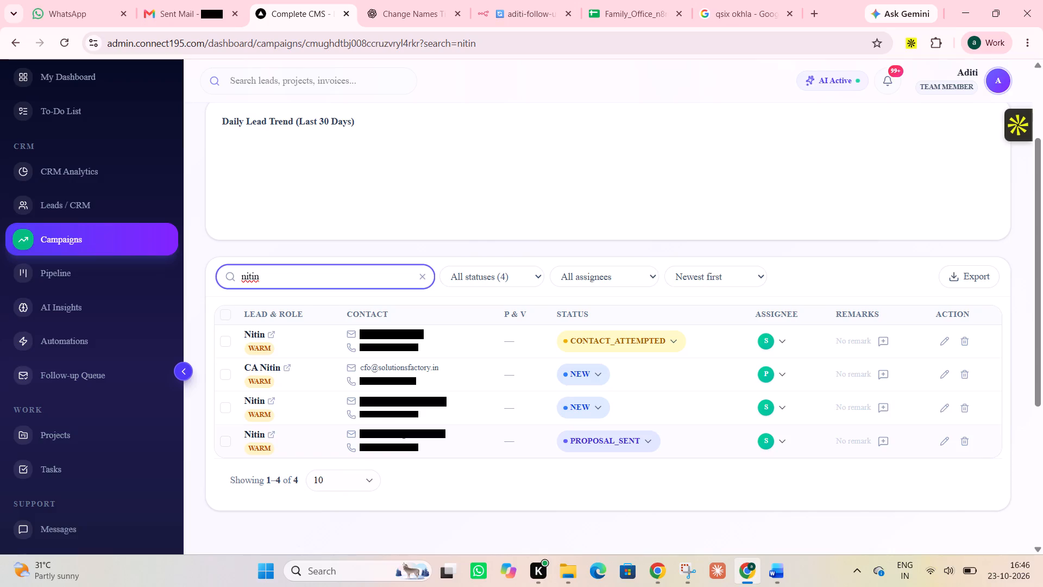
Open the lead record of the Nitin entry whose status is PROPOSAL_SENT.
left_click(782, 442)
left_click(719, 513)
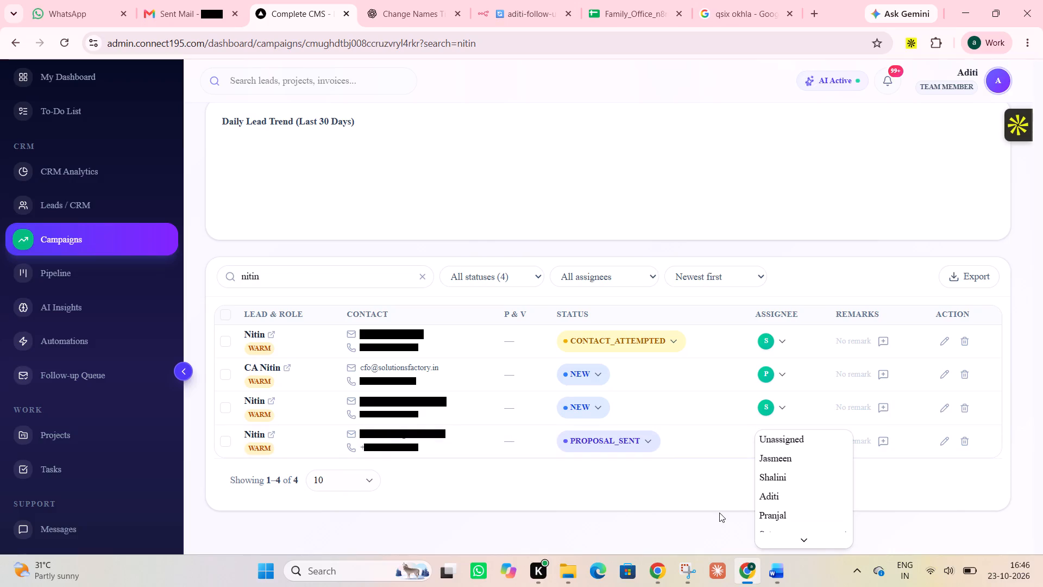
left_click(272, 435)
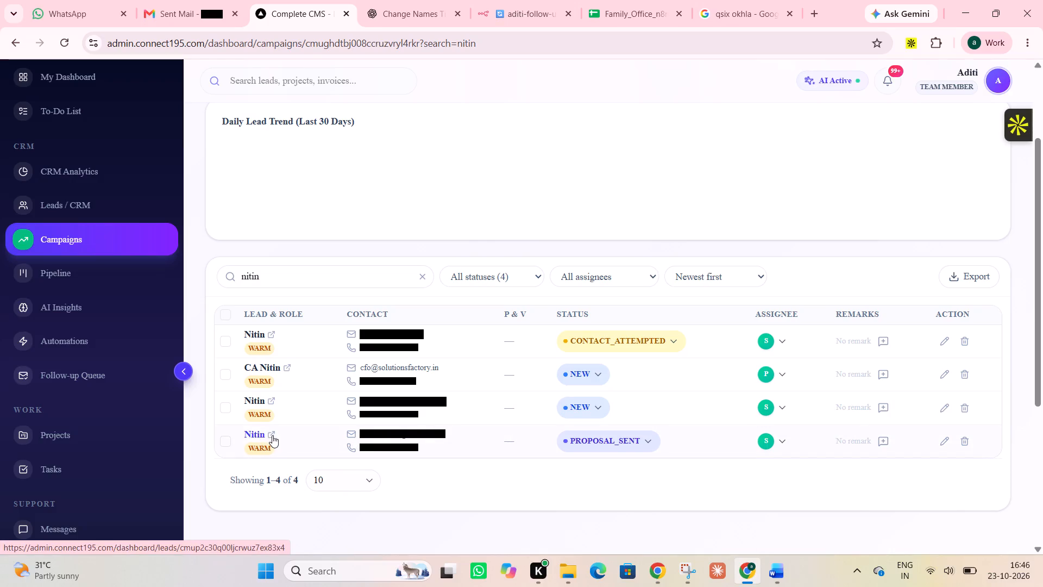
scroll(272, 435, "up", 1)
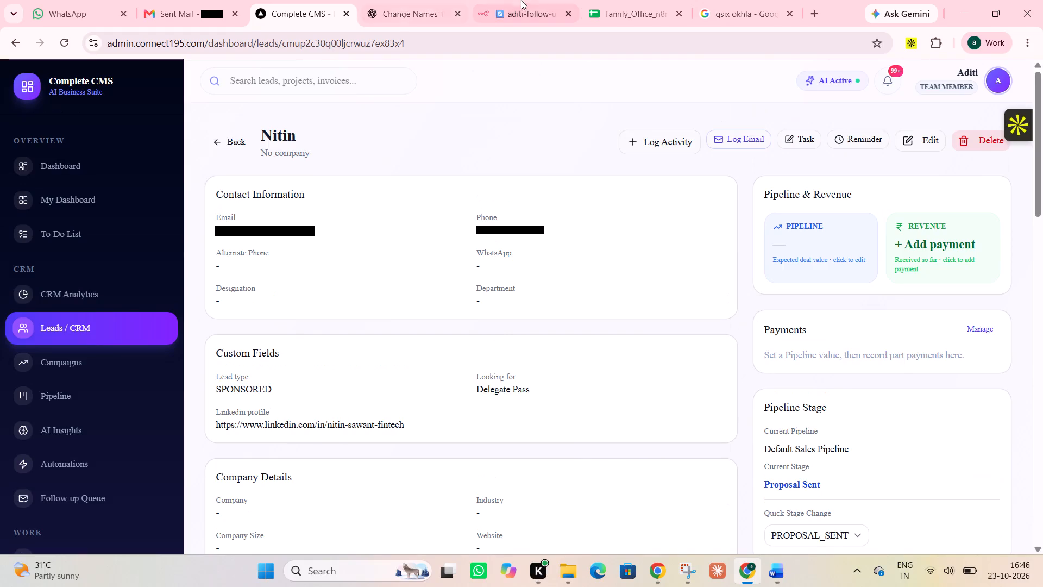
Switch to the Family_Office_n8n spreadsheet and search the Linkedin-all sheet for nitin, stepping through to the match with status PROPOSAL_SENT.
left_click(638, 1)
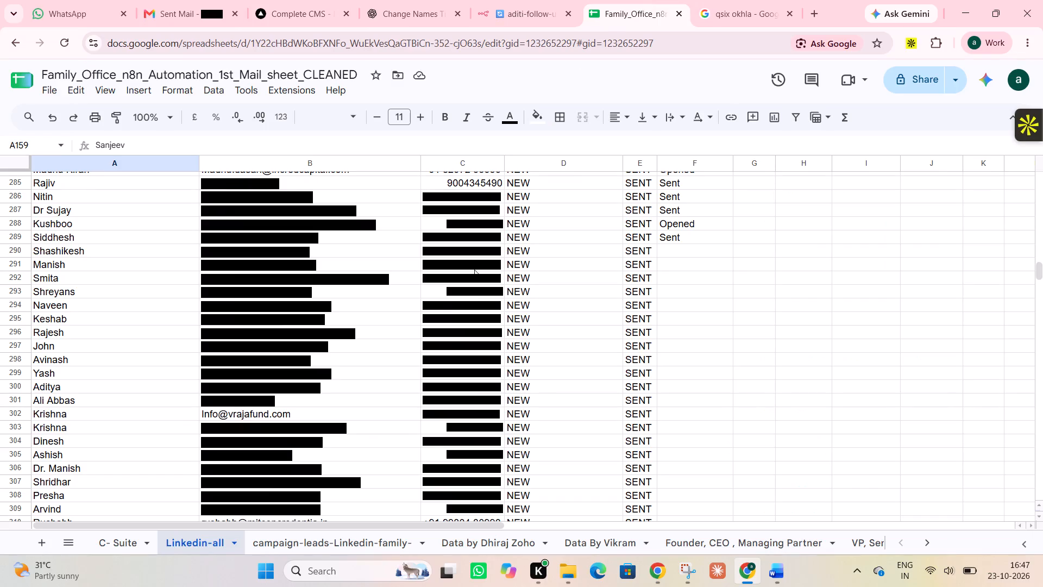
key("ctrl+f")
type("nitin")
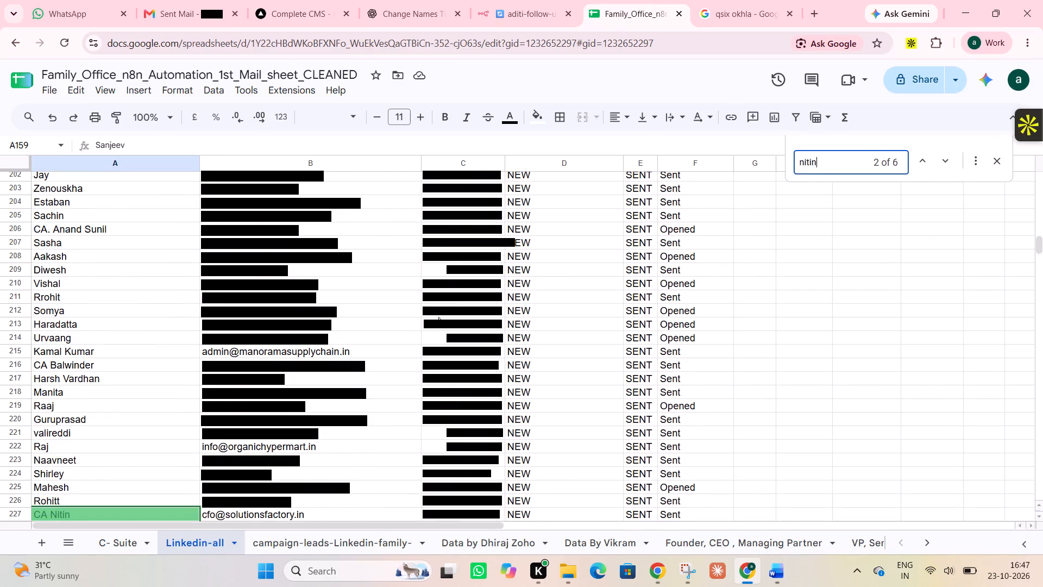
scroll(423, 343, "down", 1)
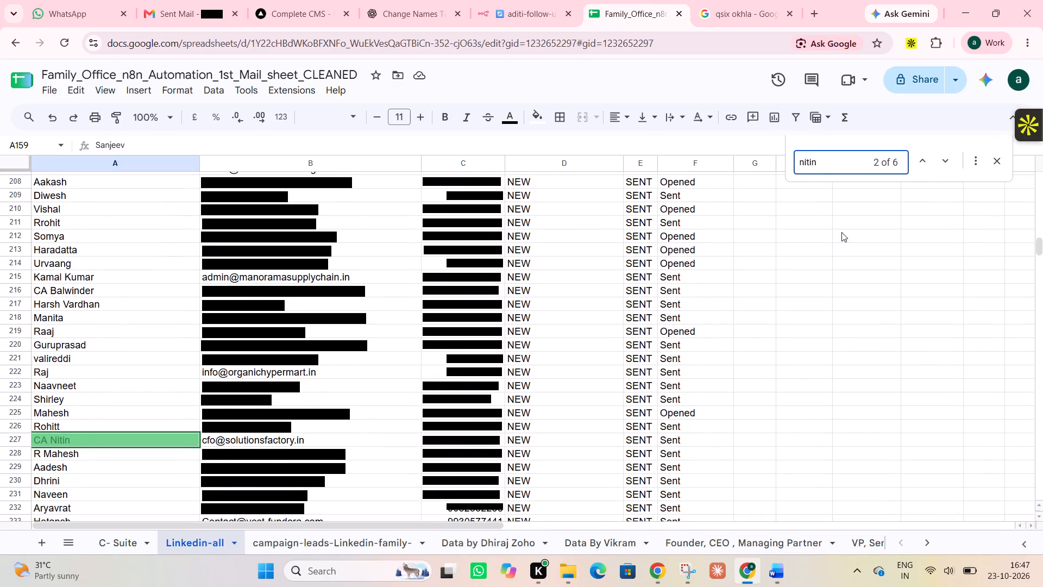
left_click(939, 164)
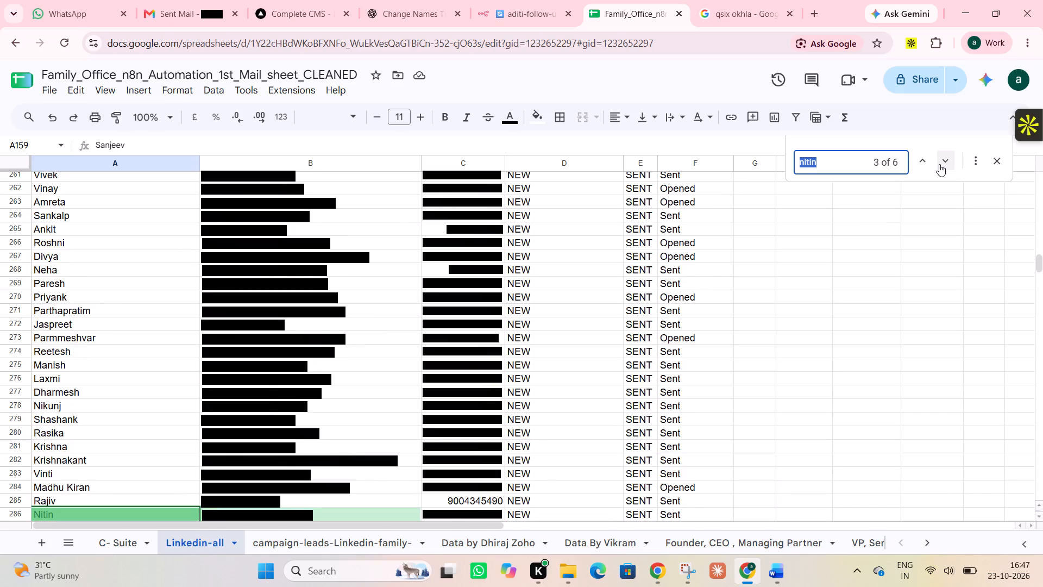
left_click(939, 164)
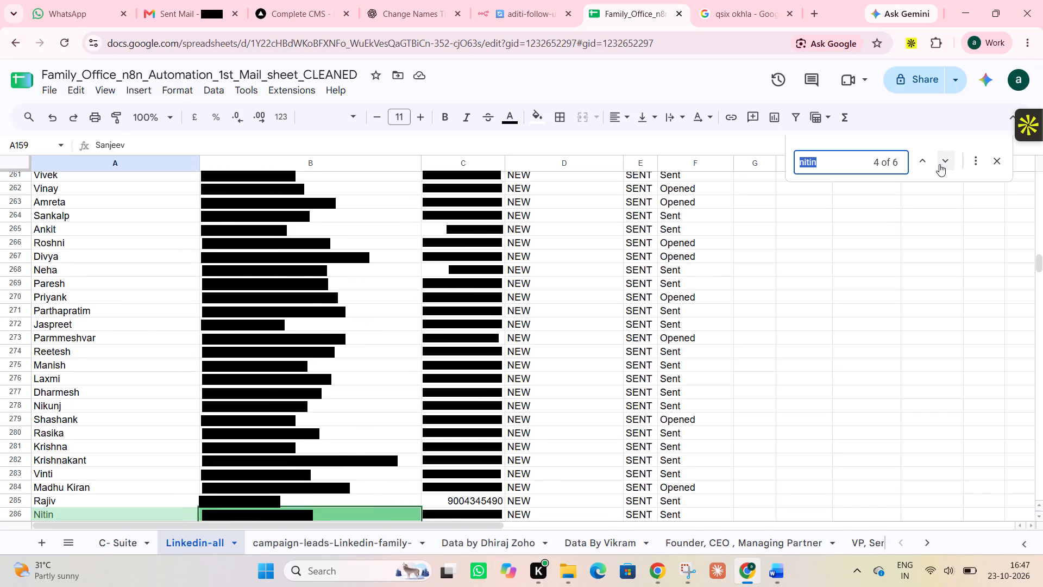
left_click(939, 164)
scroll(939, 164, "down", 1)
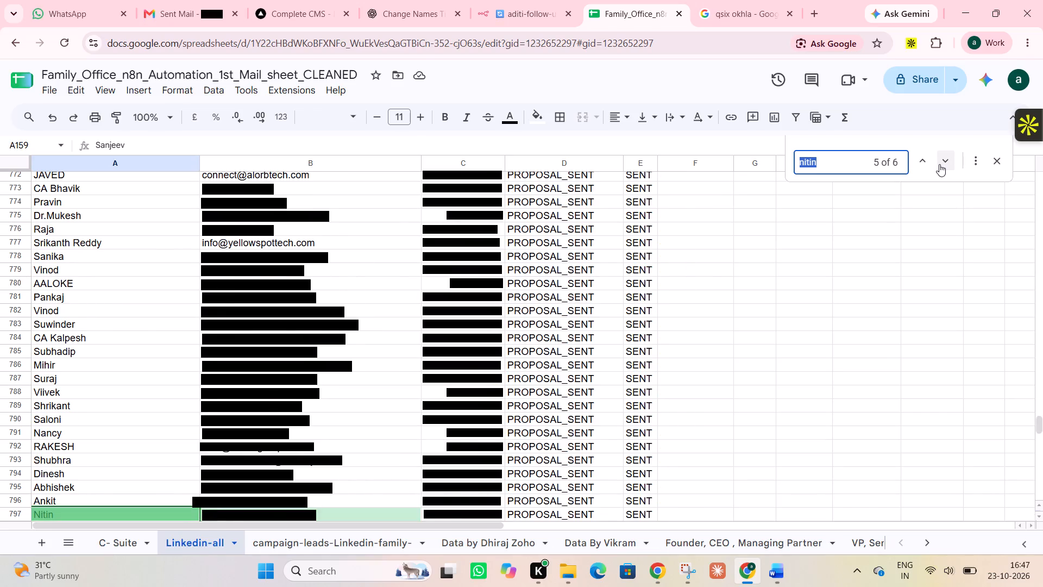
scroll(822, 316, "down", 1)
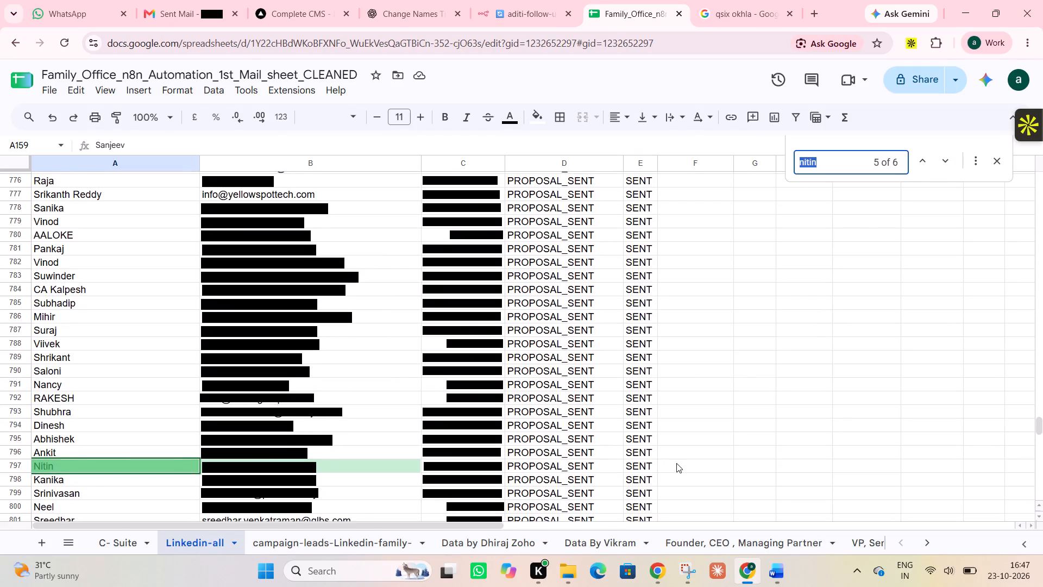
Examine the contact status and mail status columns in the rows around and above the matched Nitin row, and close the search.
scroll(653, 461, "up", 3)
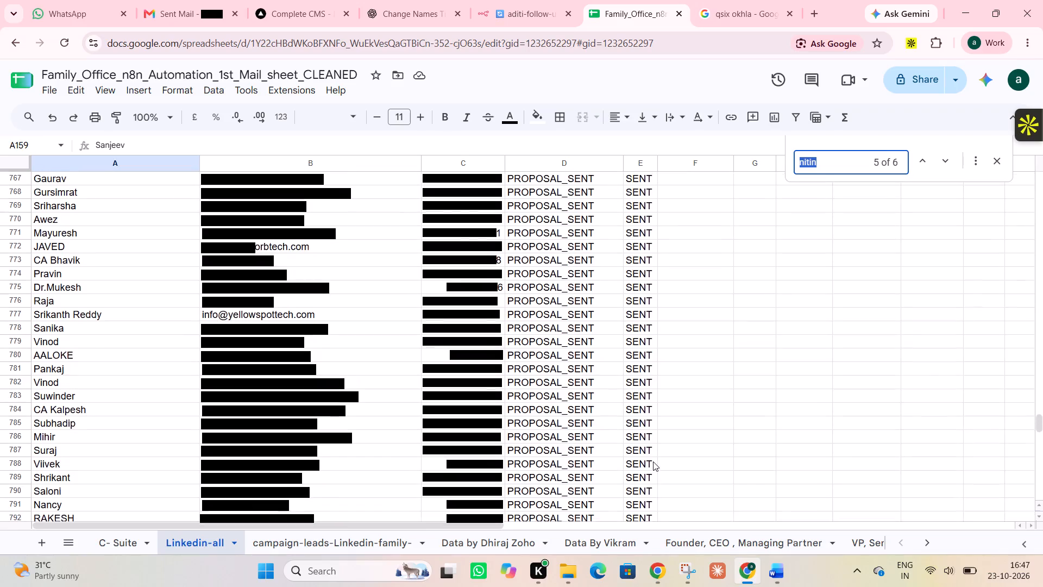
scroll(653, 461, "down", 2)
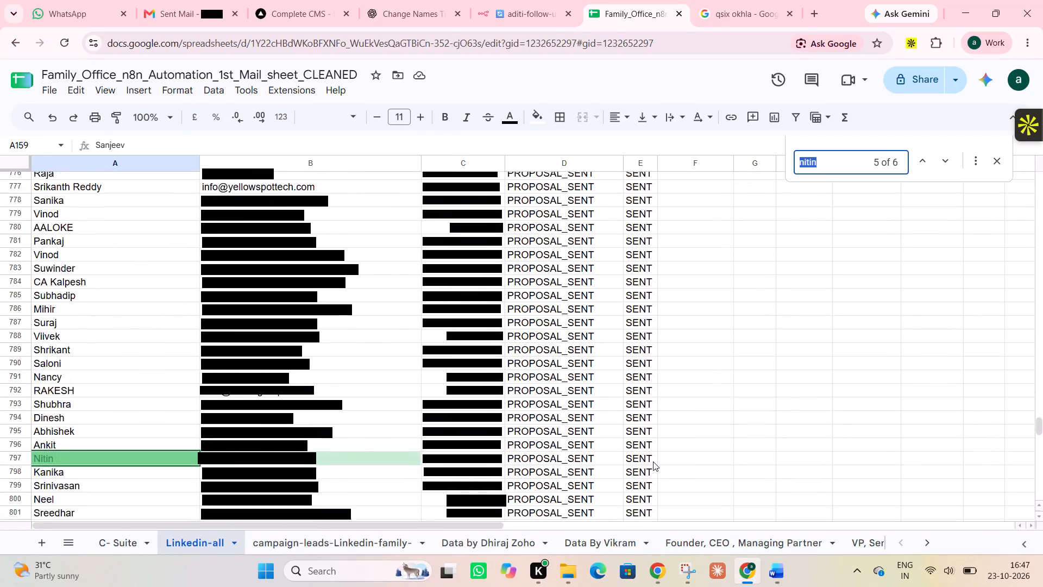
scroll(653, 461, "down", 1)
scroll(677, 452, "up", 12)
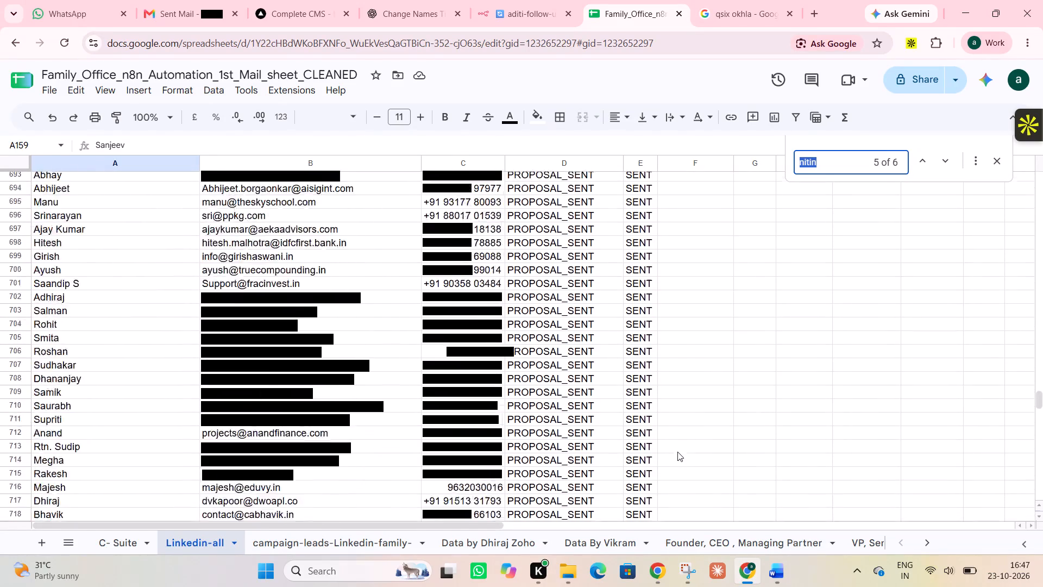
scroll(677, 452, "up", 7)
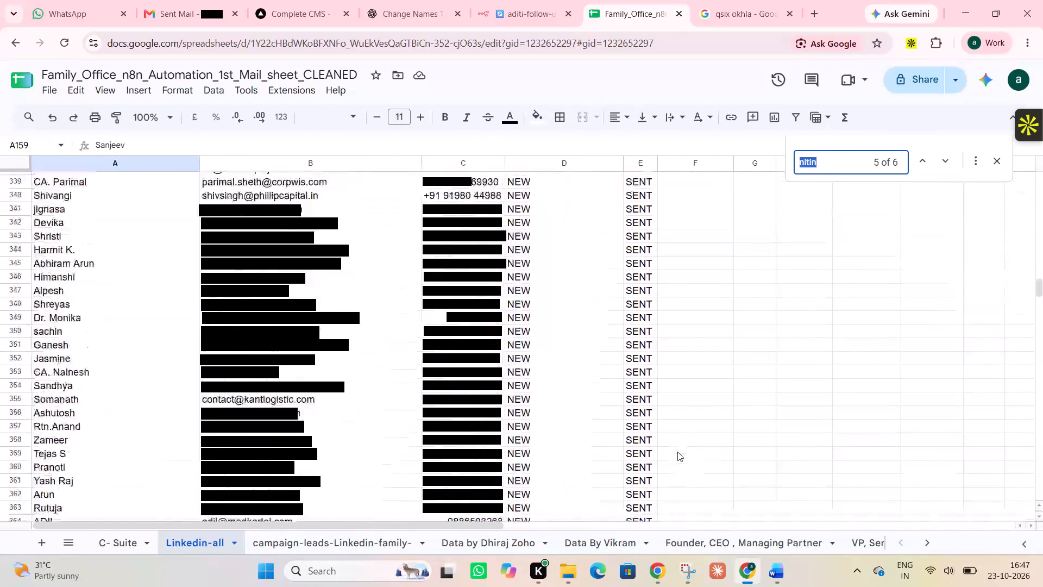
scroll(677, 452, "up", 2)
scroll(677, 452, "down", 3)
left_click(998, 154)
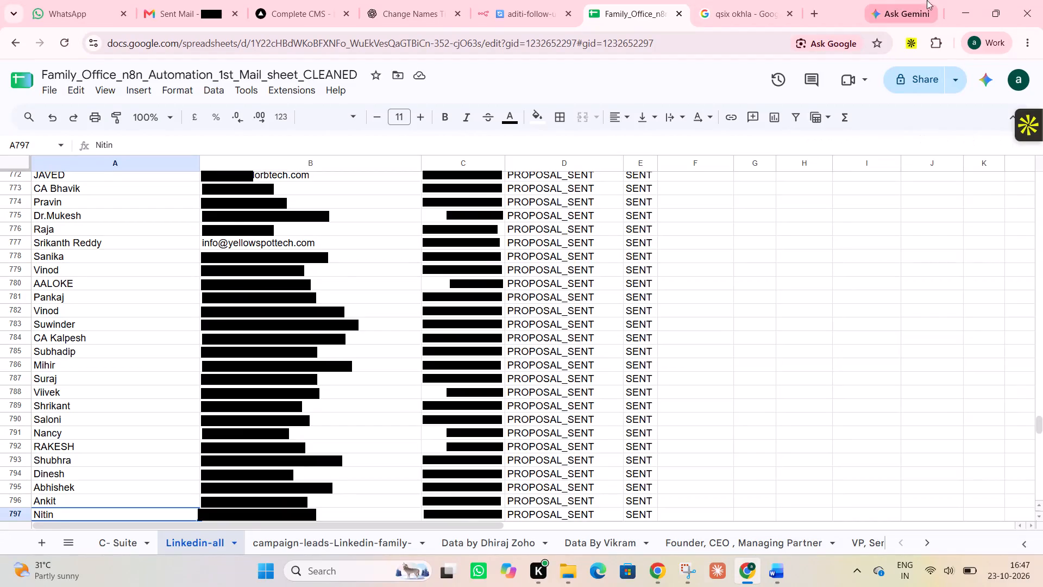
Return to the Google results tab and search for qsix india private limited.
left_click(742, 2)
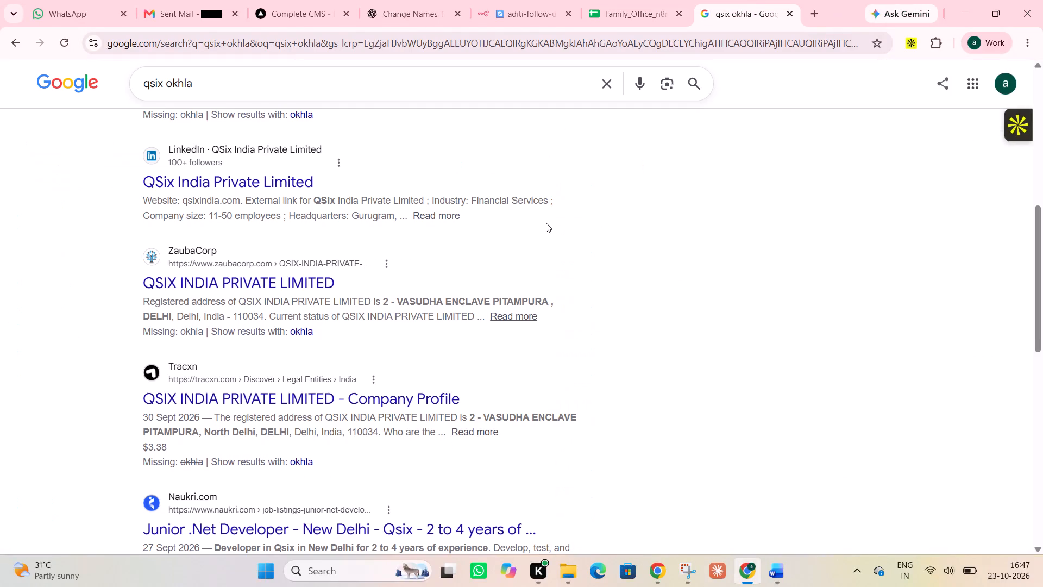
scroll(546, 223, "up", 4)
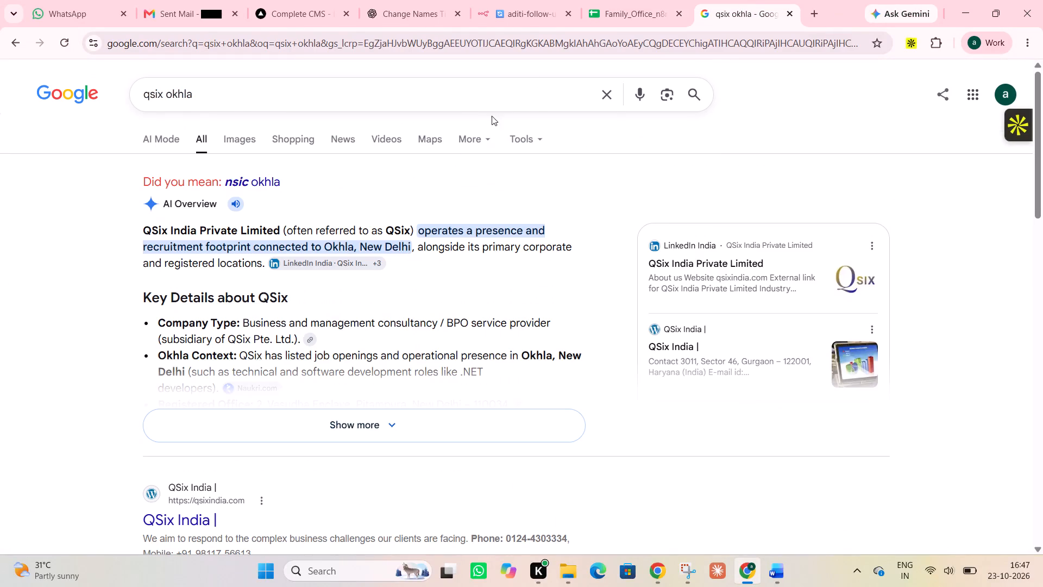
left_click(522, 94)
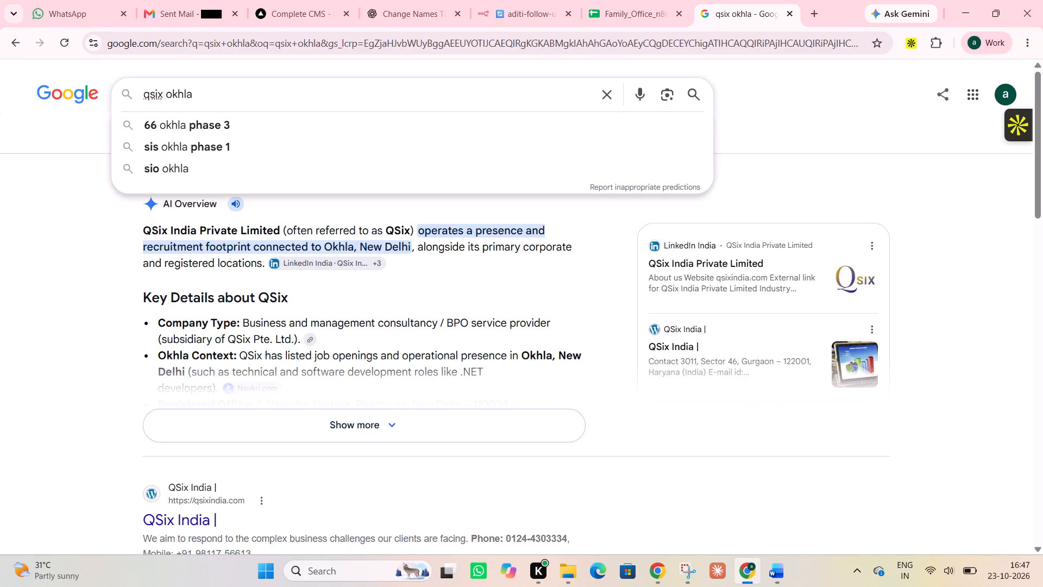
key("BackSpace")
key("BackSpace")
key("BackSpace")
key("BackSpace")
key("BackSpace")
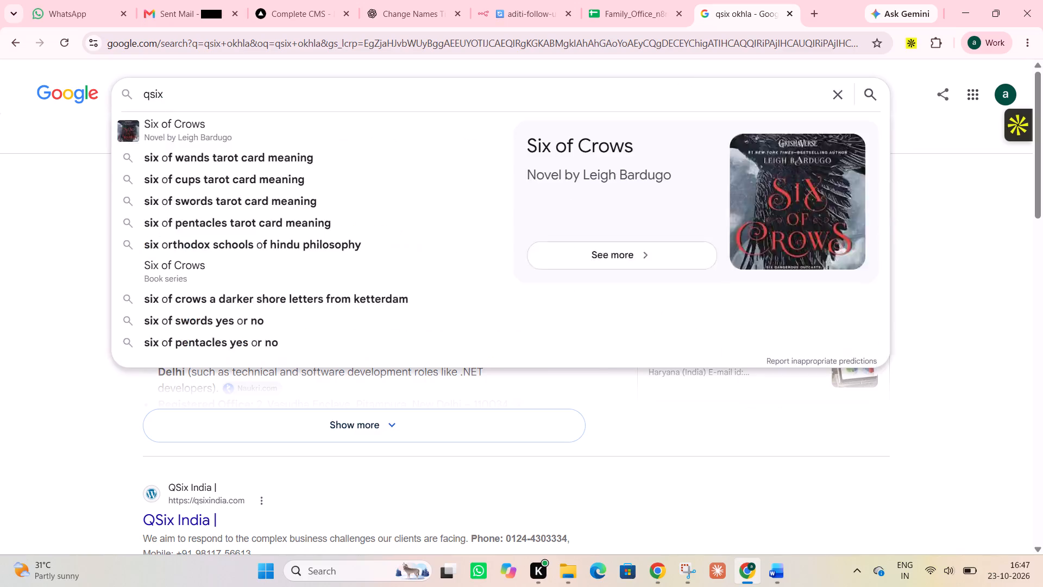
left_click(334, 282)
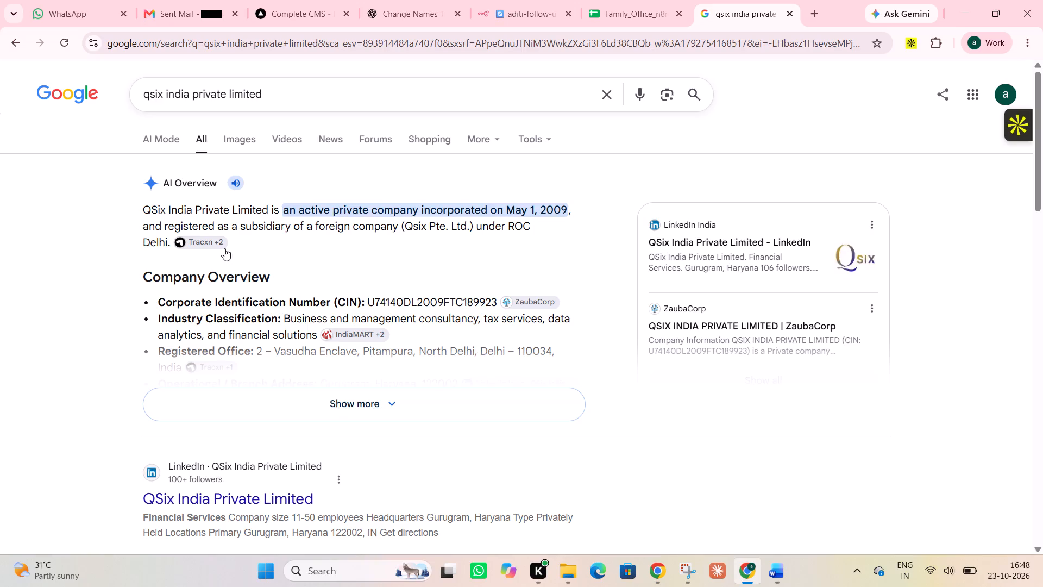
Expand the AI Overview for QSix India Private Limited and read its company details.
scroll(262, 247, "down", 2)
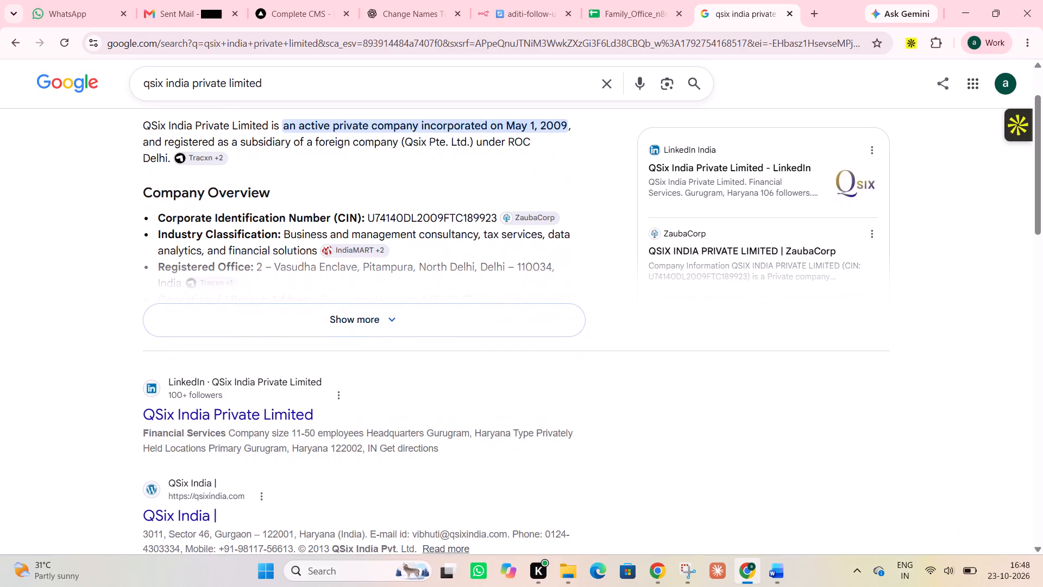
left_click(258, 304)
scroll(258, 304, "down", 1)
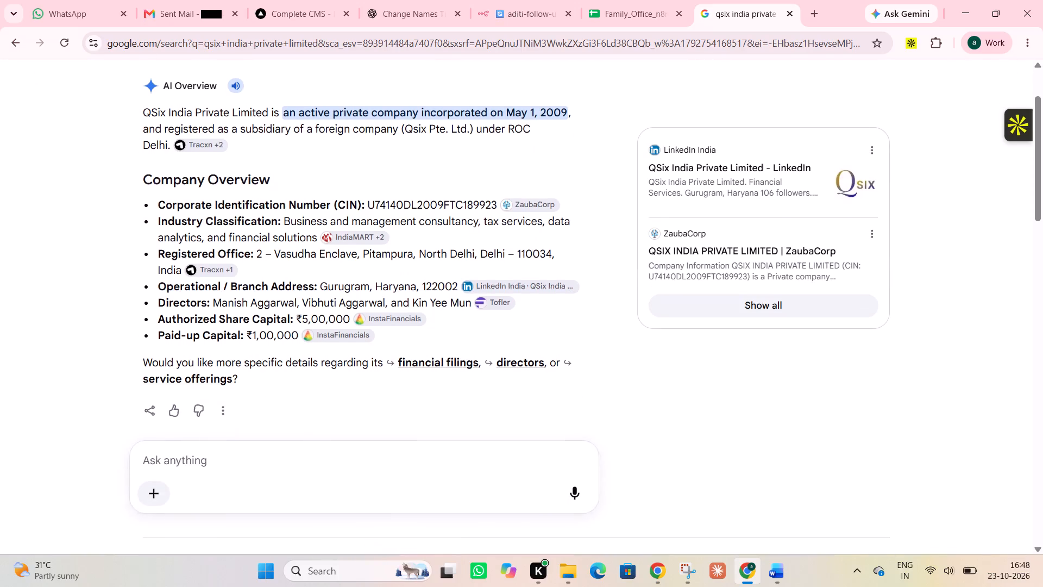
scroll(258, 304, "down", 3)
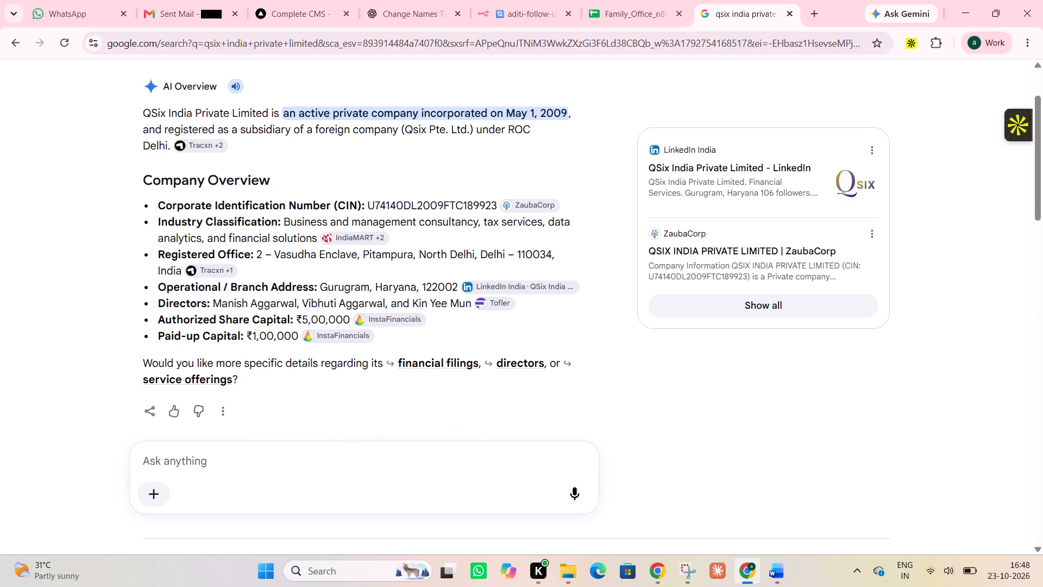
Look through the web results listed below the AI Overview for qsix india private limited.
scroll(254, 302, "up", 3)
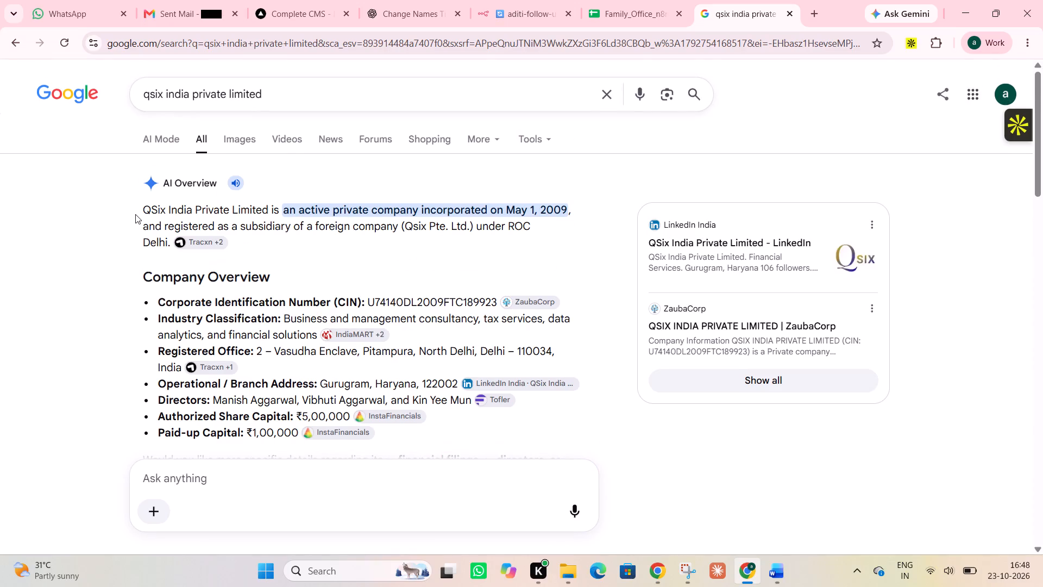
scroll(135, 214, "down", 5)
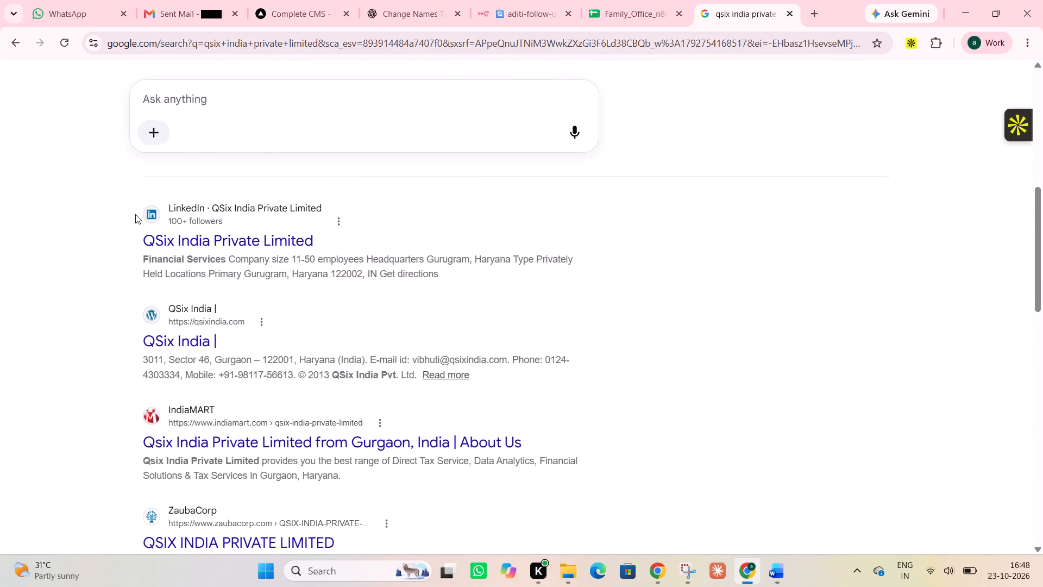
scroll(222, 226, "up", 7)
Go back to the qsix okhla search results and expand the AI Overview to read QSix's key details.
left_click(7, 36)
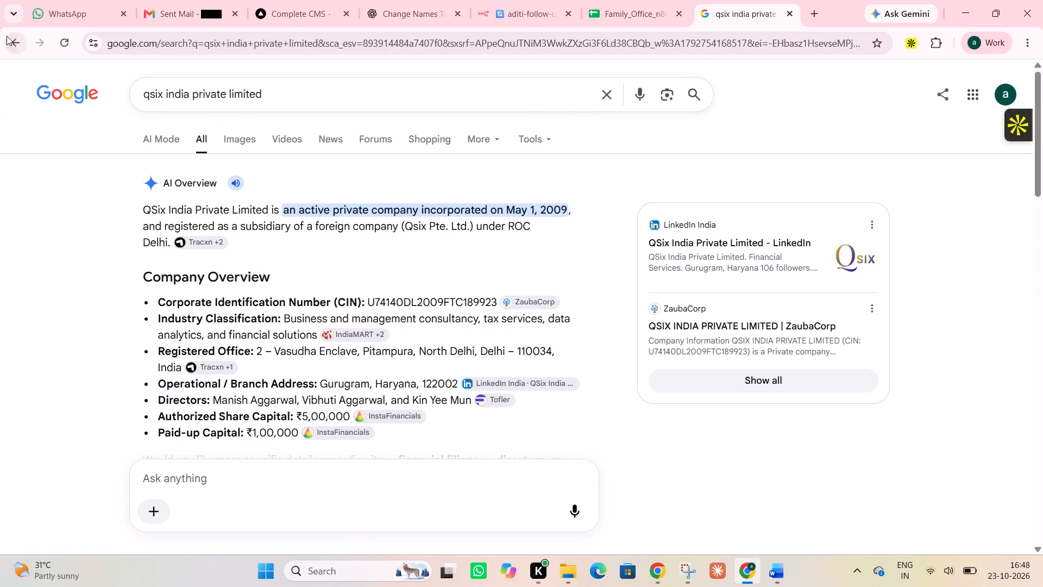
scroll(223, 282, "down", 1)
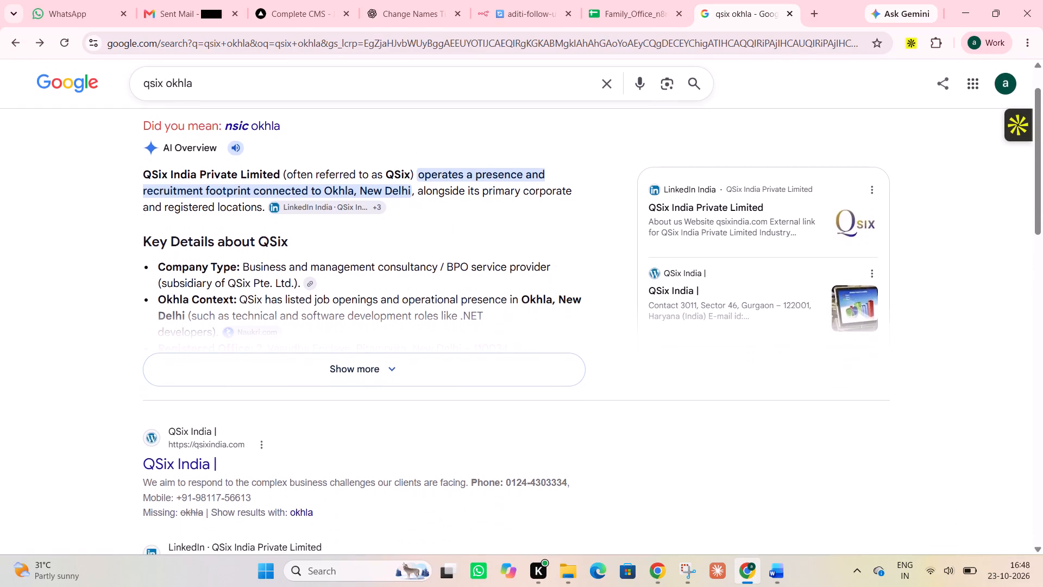
scroll(223, 282, "down", 1)
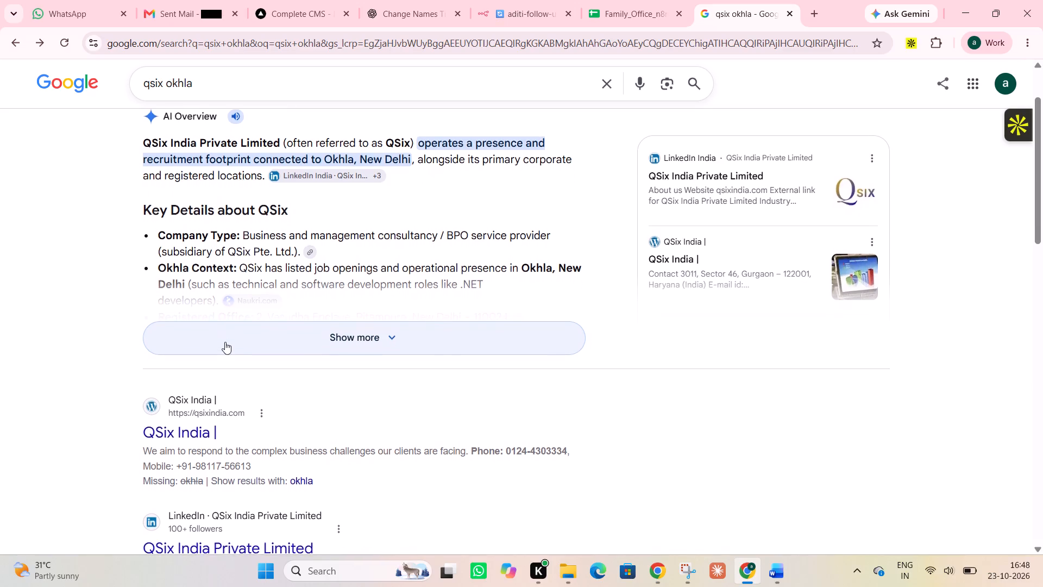
left_click(225, 342)
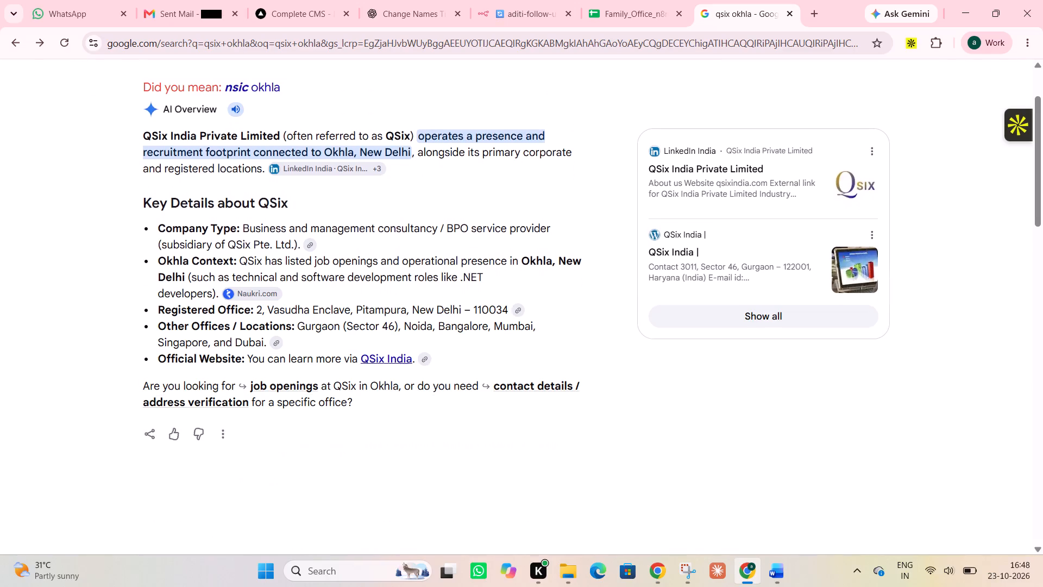
scroll(225, 342, "down", 1)
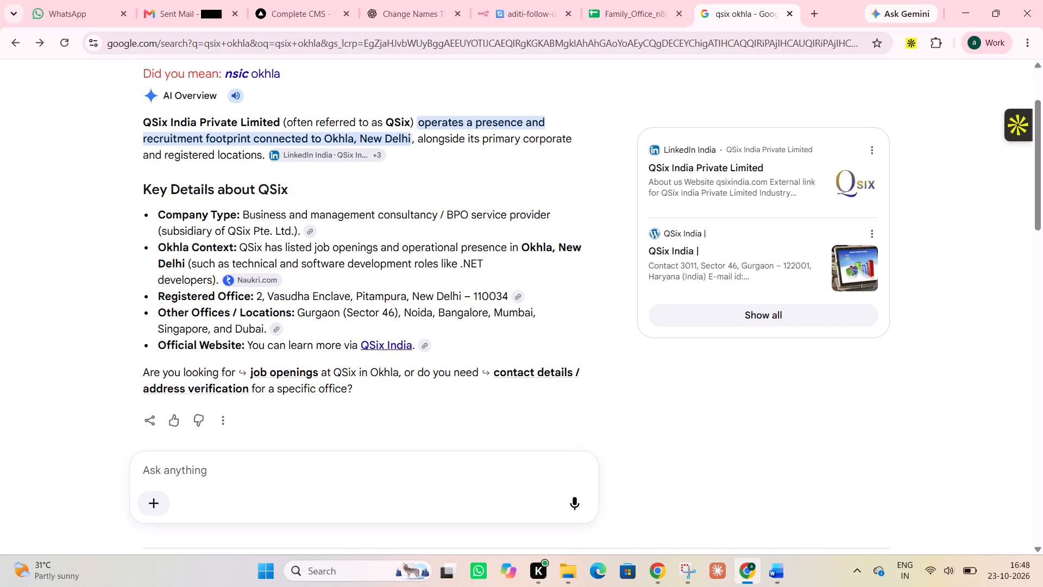
left_click(16, 41)
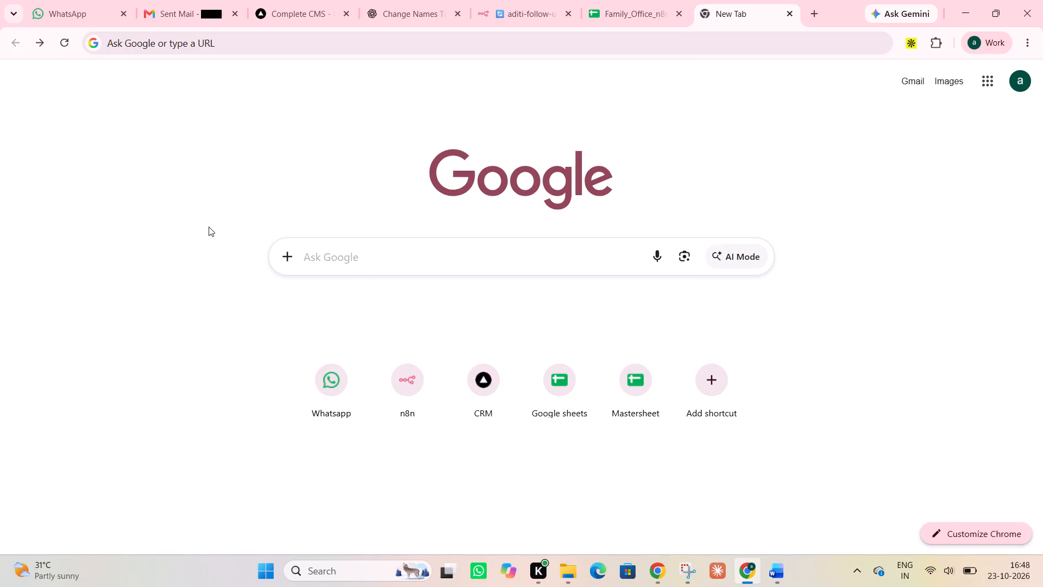
left_click(30, 43)
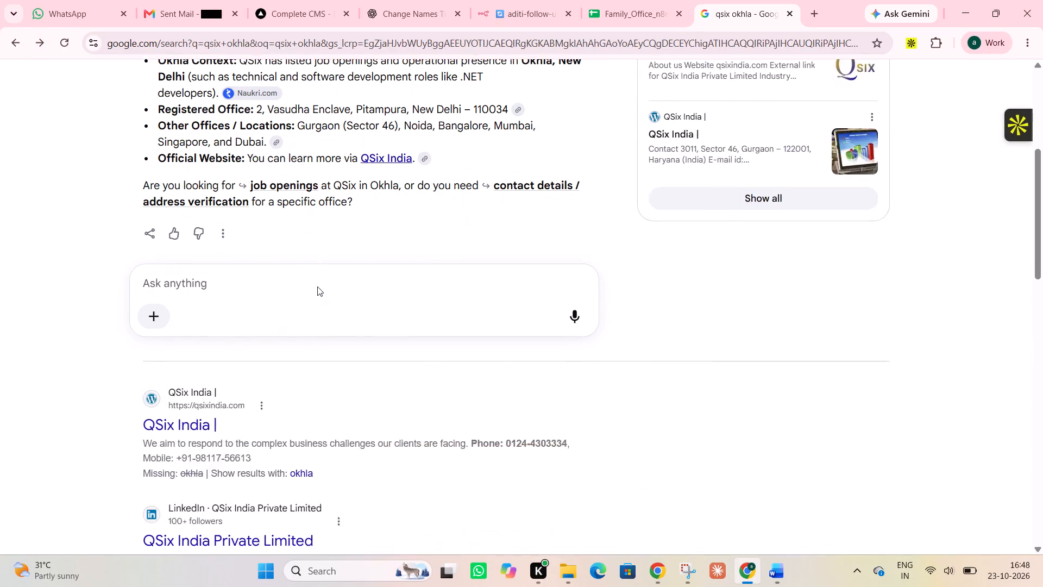
Open the QSix India website, qsixindia.com, from the results and look over its home page.
scroll(317, 286, "down", 1)
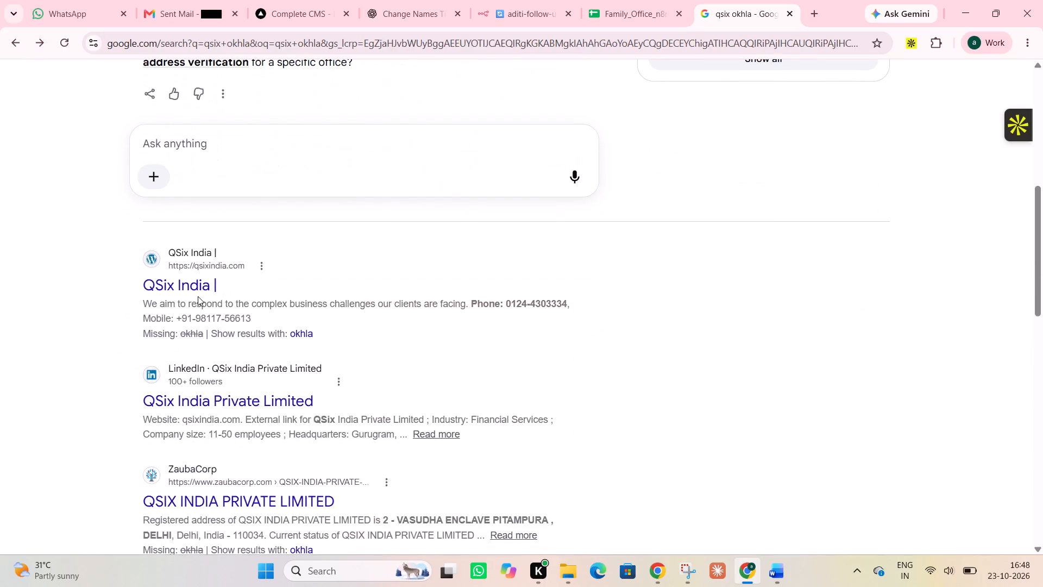
left_click(198, 296)
left_click(195, 293)
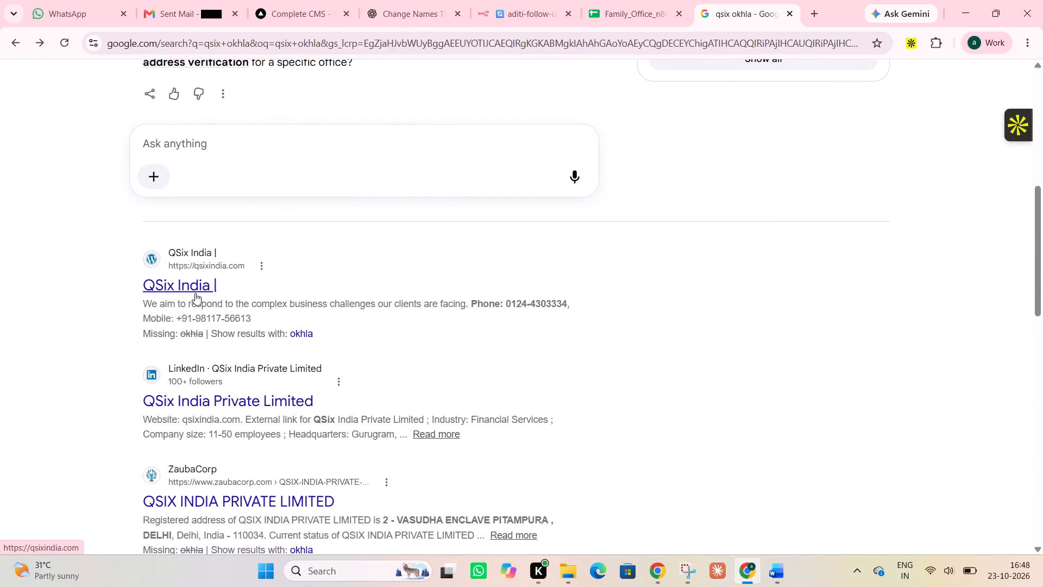
scroll(195, 293, "down", 4)
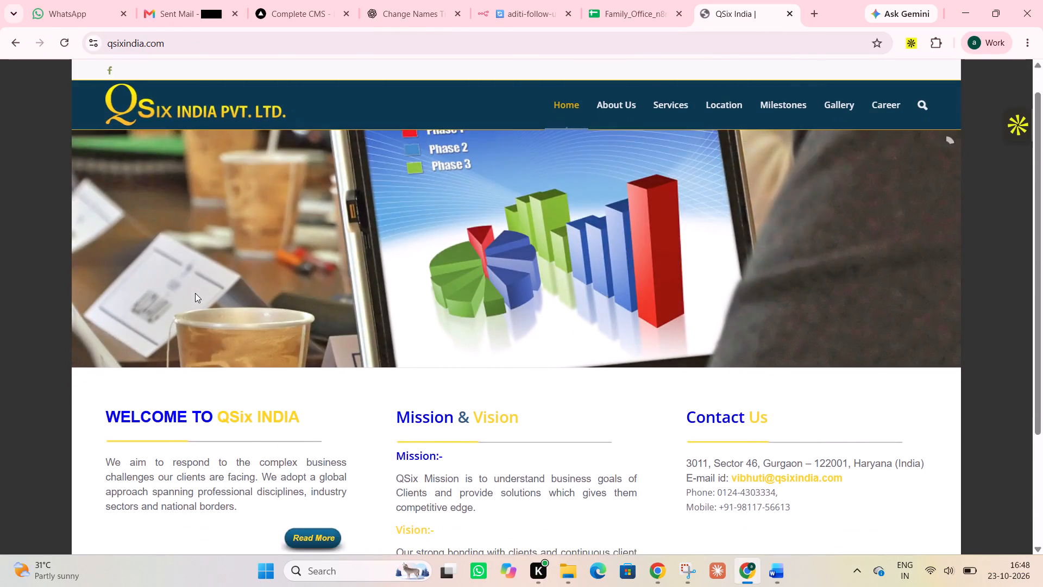
scroll(195, 293, "down", 5)
scroll(195, 293, "up", 7)
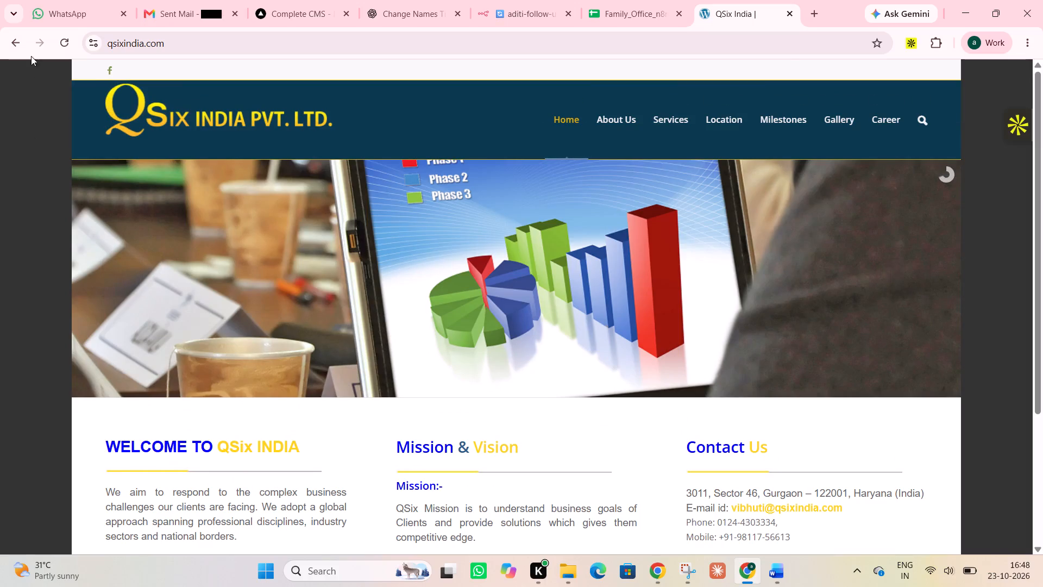
Return to the Google results and replace the query with a search for sis limited okhla phase 1.
left_click(18, 46)
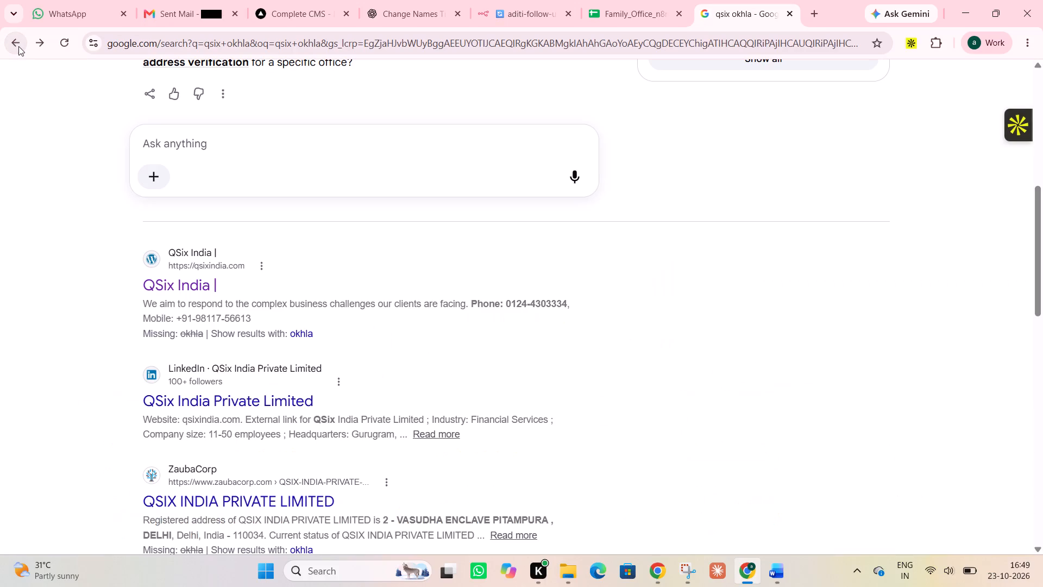
scroll(15, 76, "up", 6)
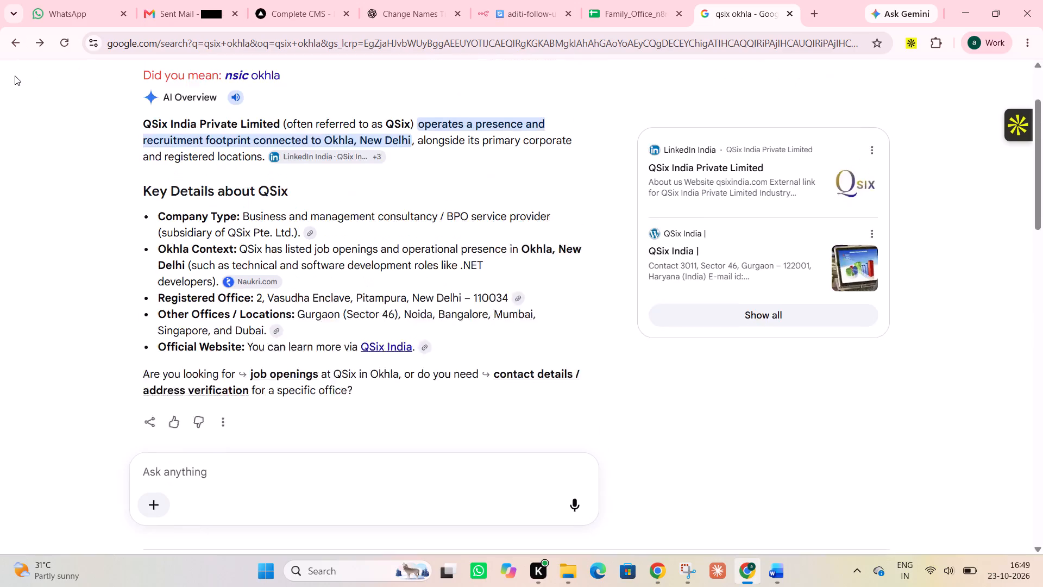
scroll(15, 80, "up", 4)
left_click(611, 100)
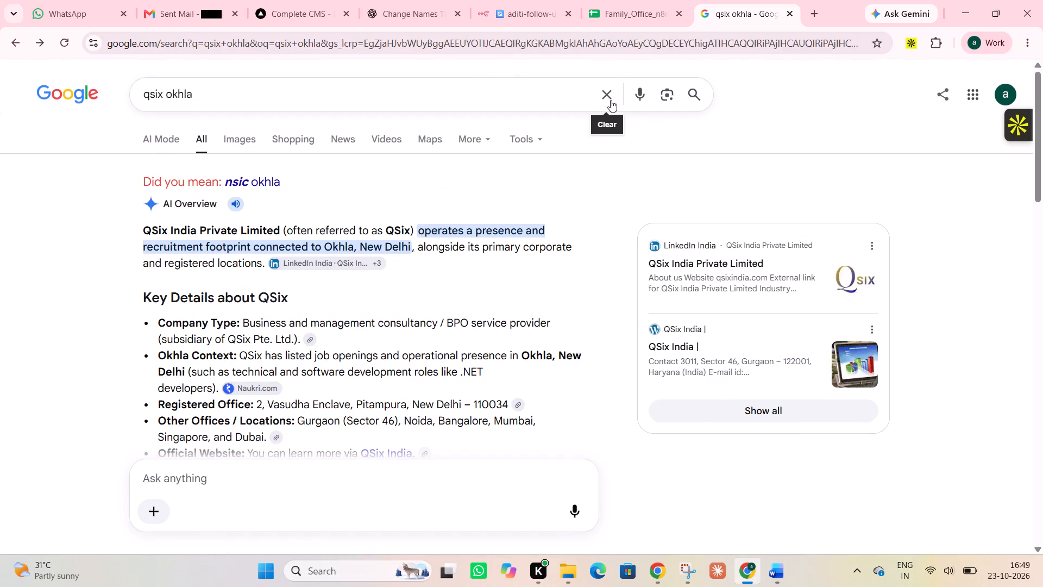
type("sis")
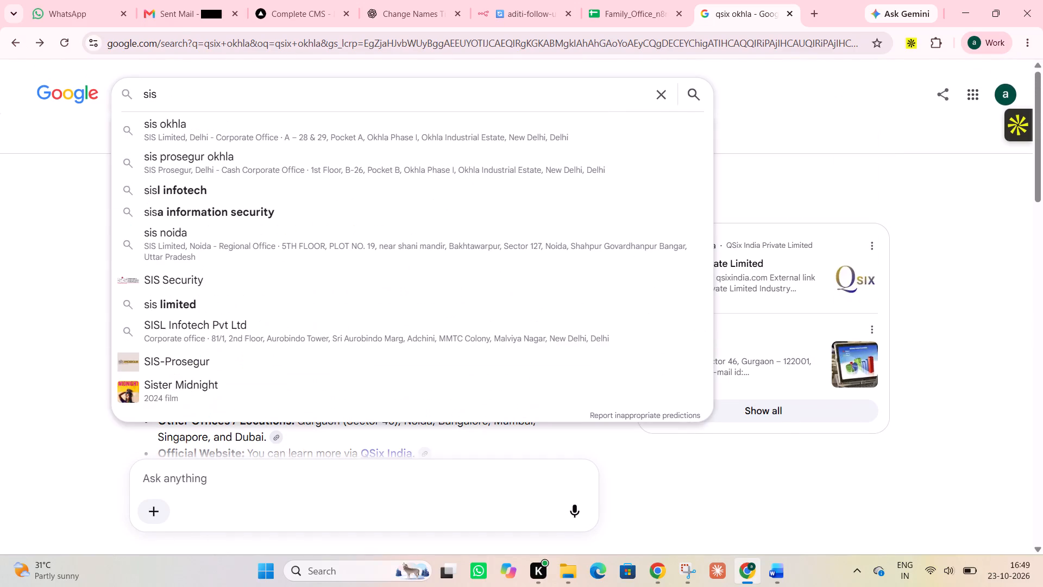
key("space")
key("l")
key("i")
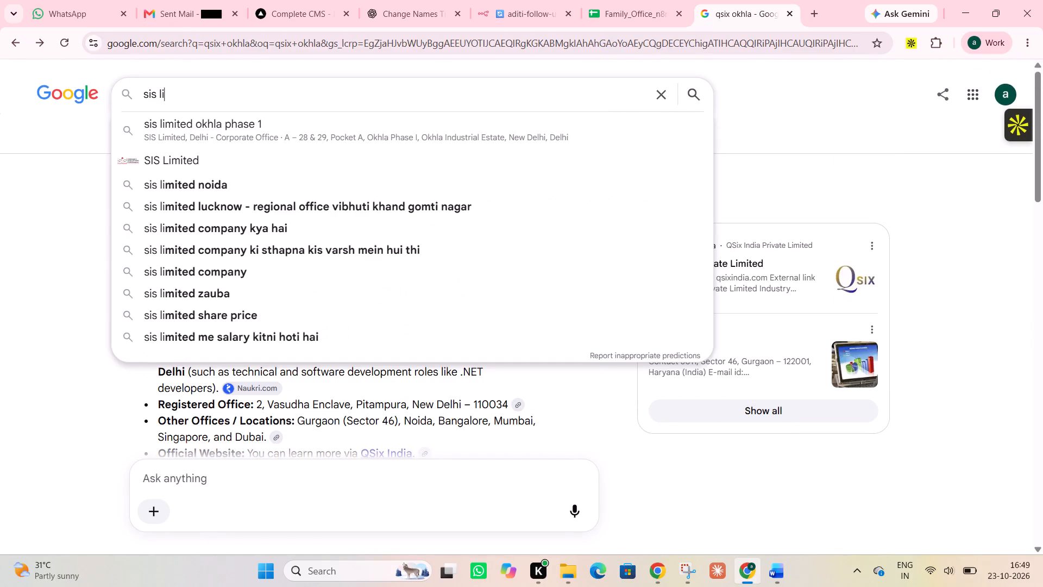
left_click(473, 138)
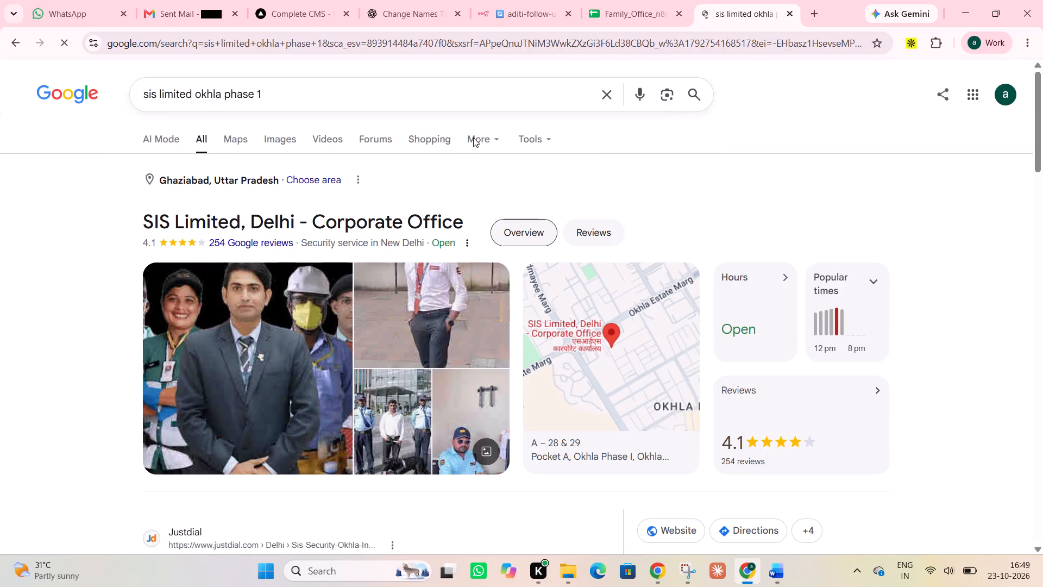
Examine the SIS Limited Delhi corporate office profile and the web results, images and reviews below it.
scroll(369, 257, "down", 1)
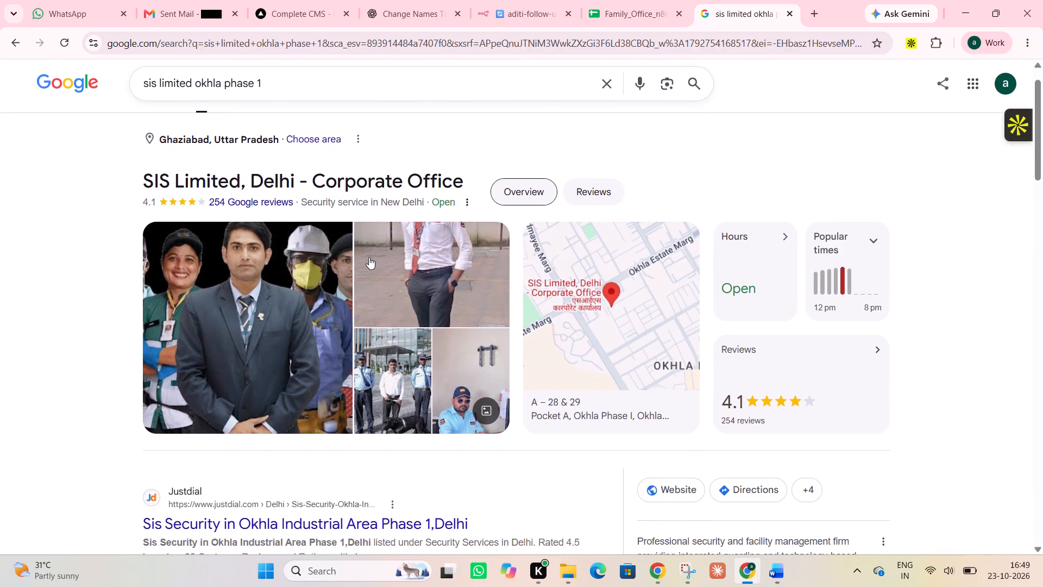
scroll(369, 257, "down", 2)
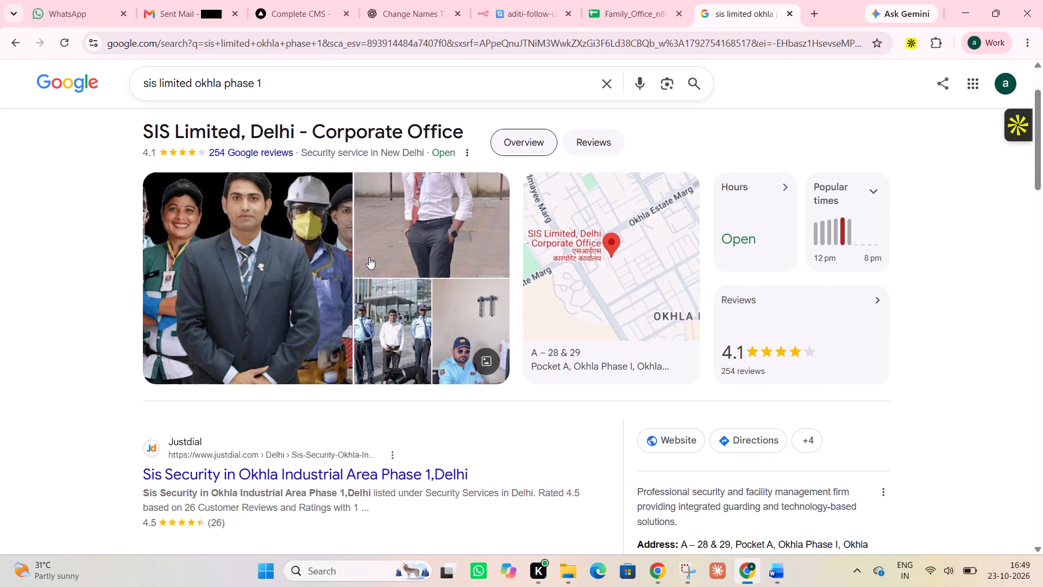
scroll(369, 257, "up", 2)
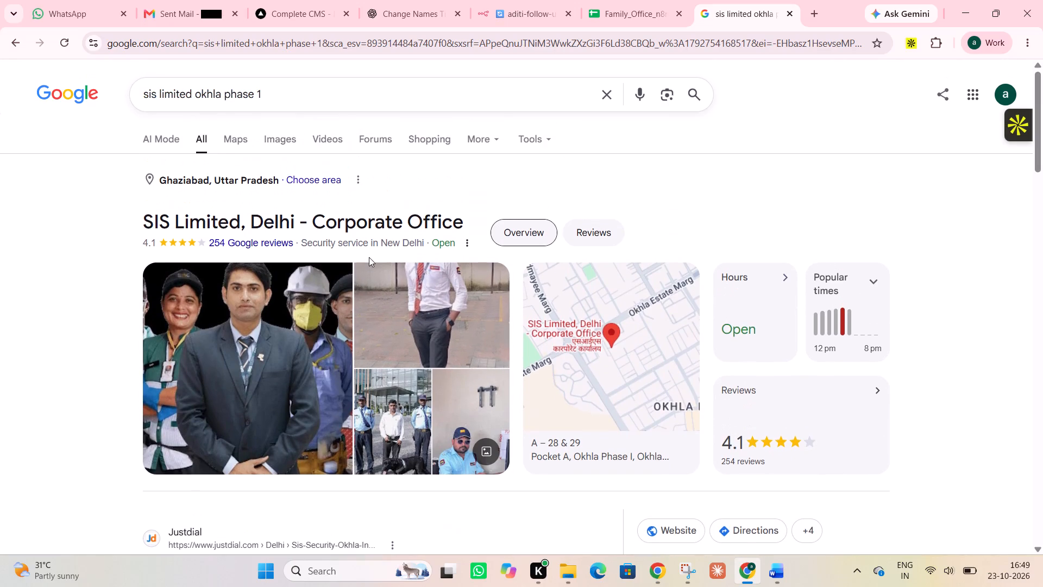
scroll(369, 257, "down", 9)
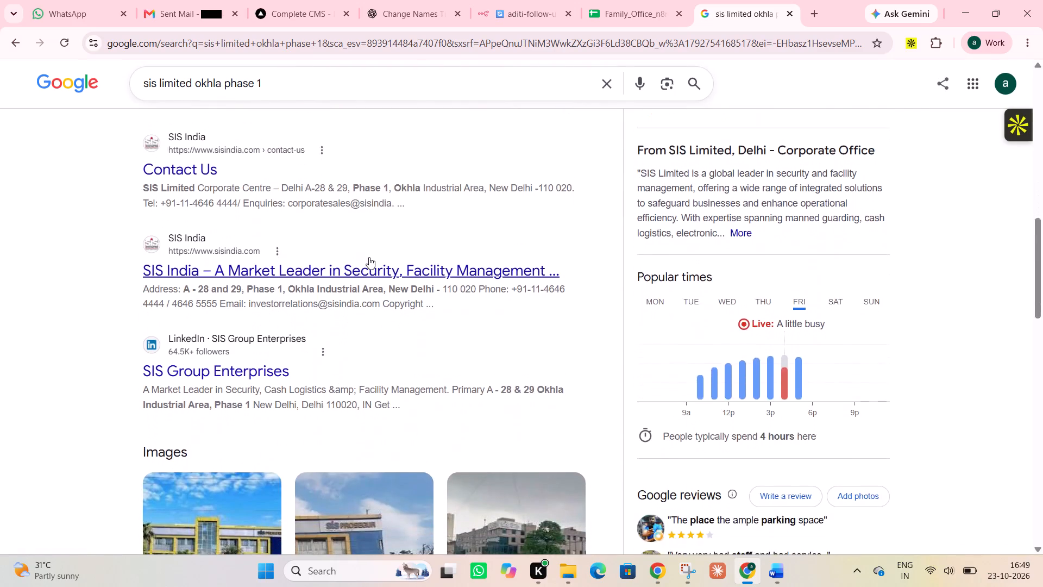
scroll(369, 257, "down", 3)
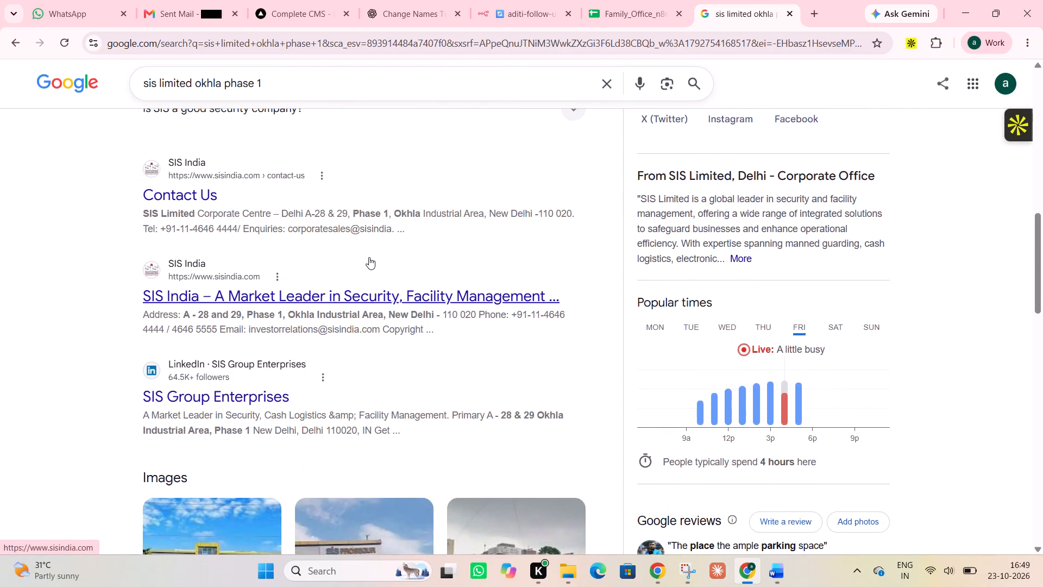
scroll(369, 257, "down", 2)
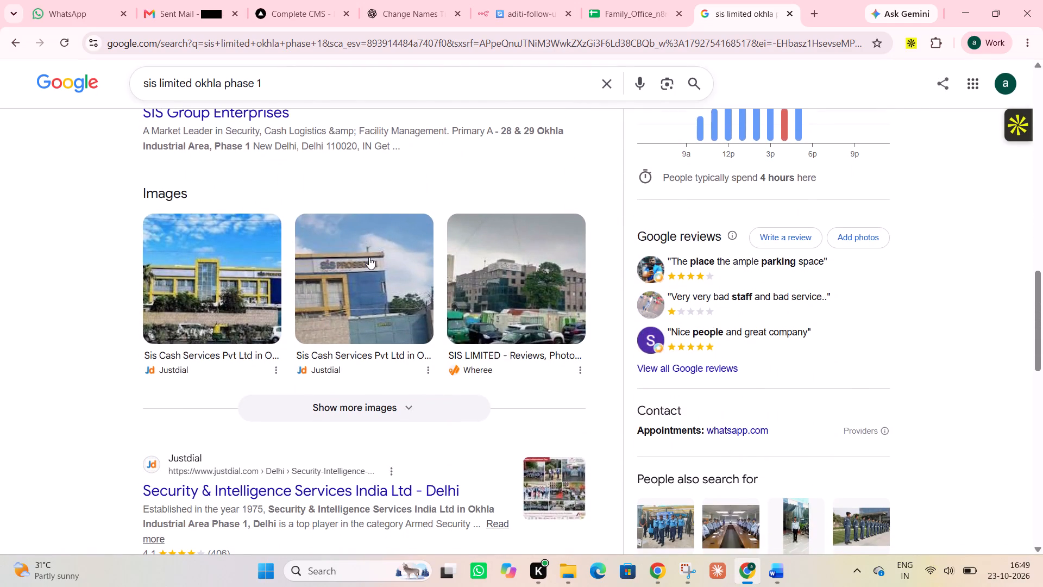
scroll(369, 257, "up", 1)
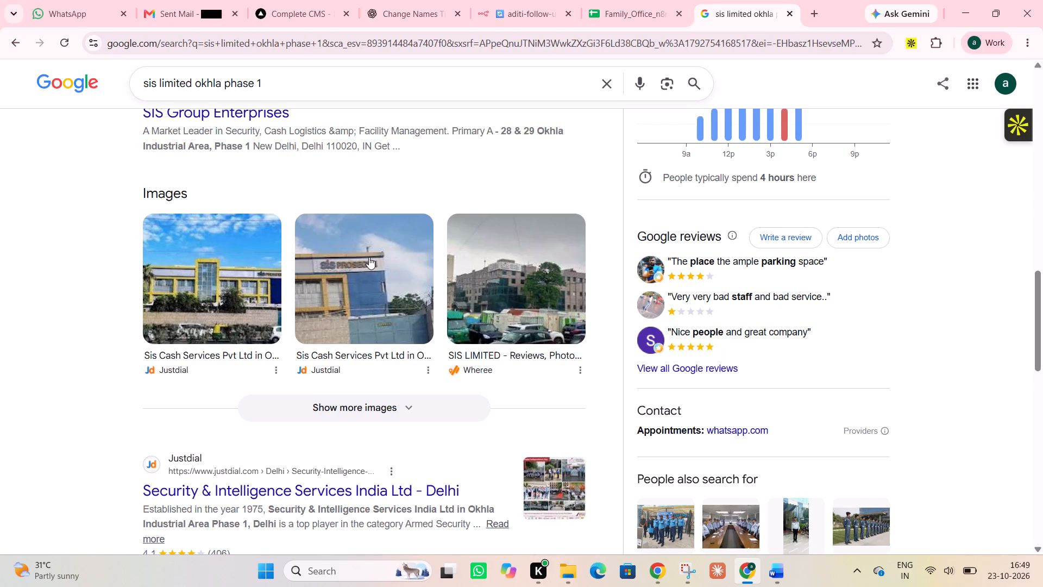
scroll(369, 257, "up", 3)
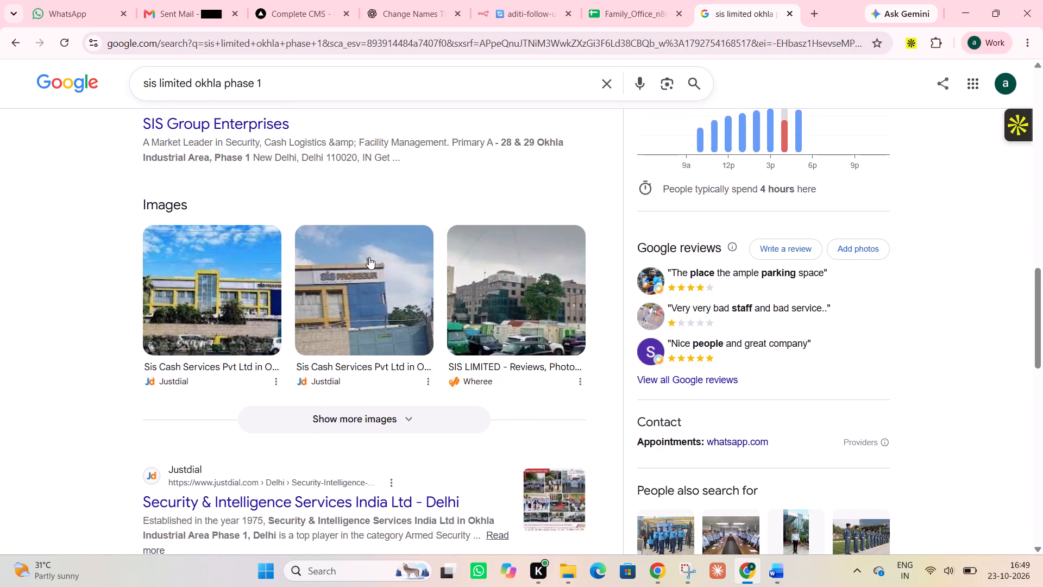
scroll(369, 257, "up", 3)
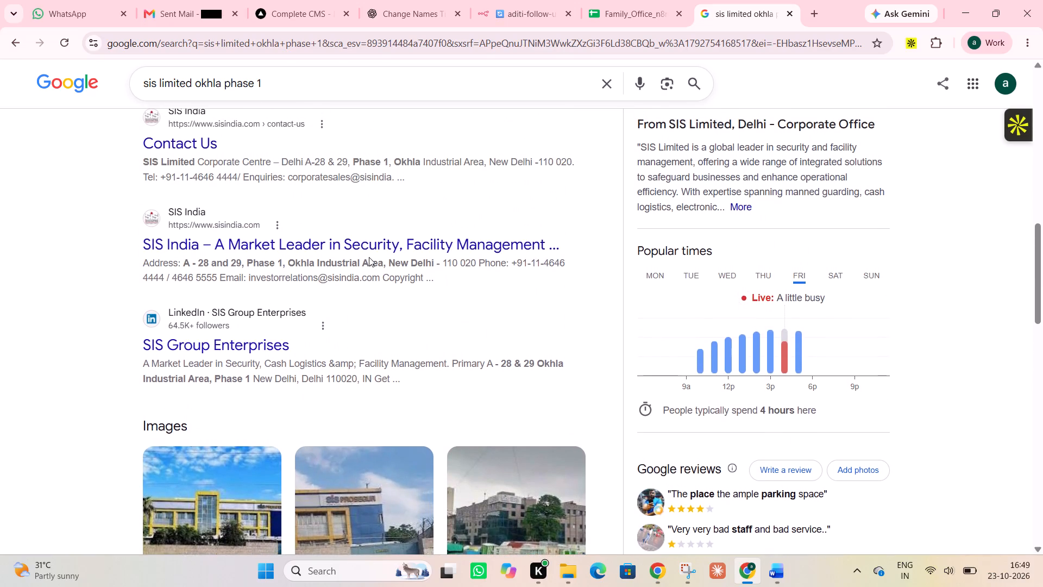
scroll(369, 257, "up", 2)
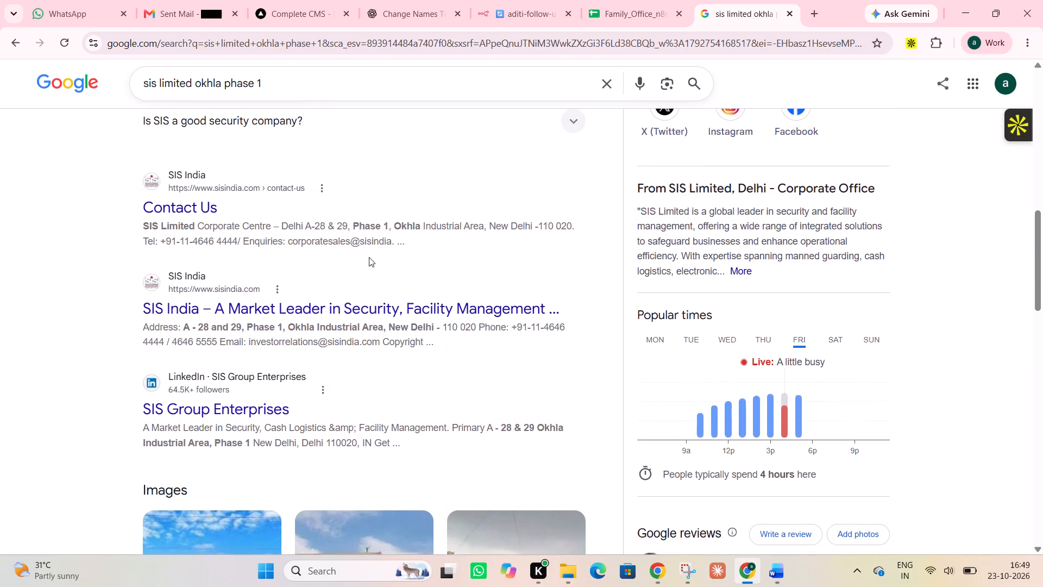
scroll(369, 257, "up", 5)
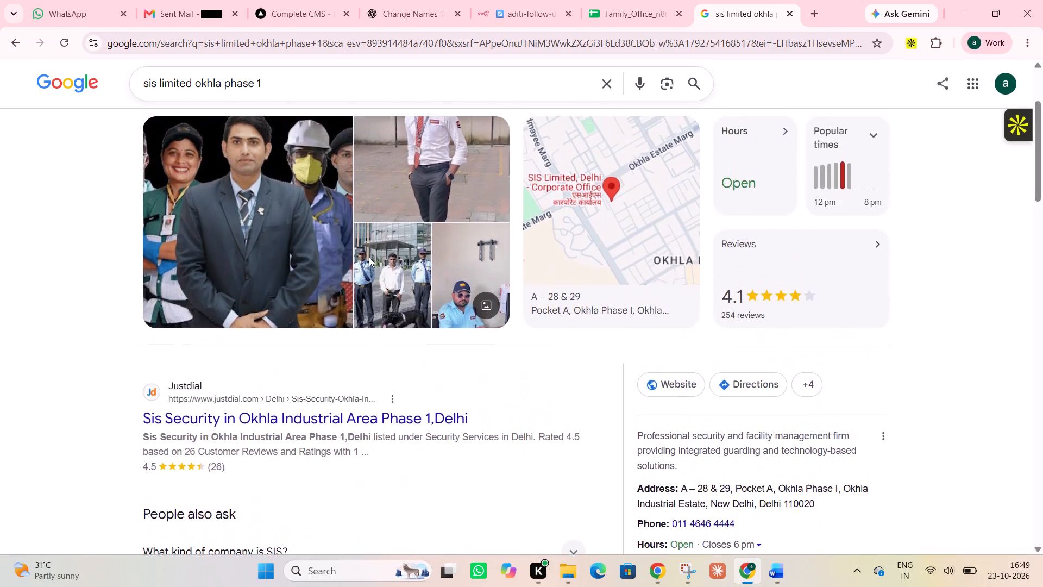
scroll(369, 257, "up", 3)
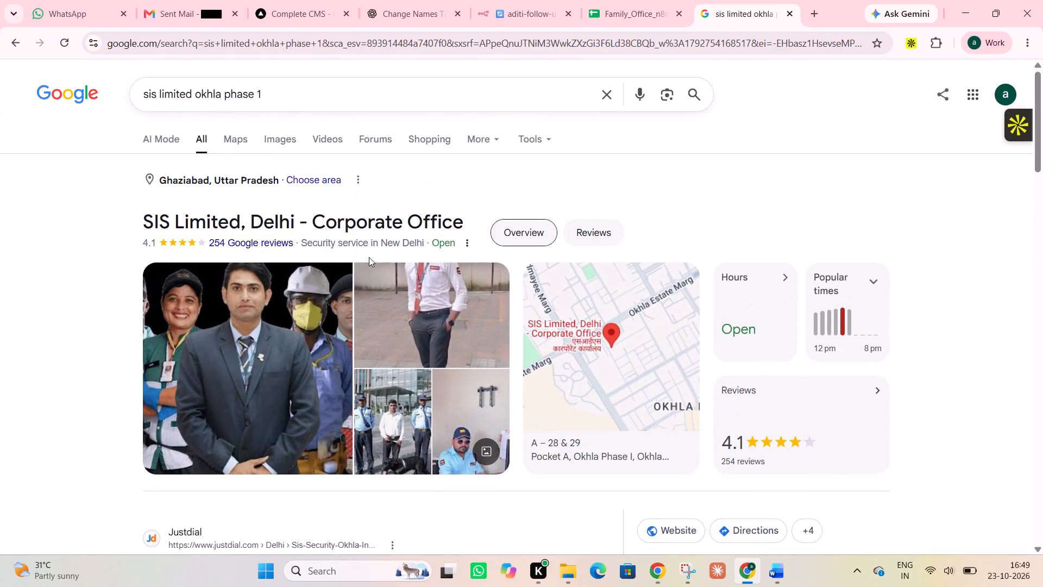
Look through the SIS Limited search results and open the Contact Us page of the SIS India website.
scroll(369, 257, "down", 1)
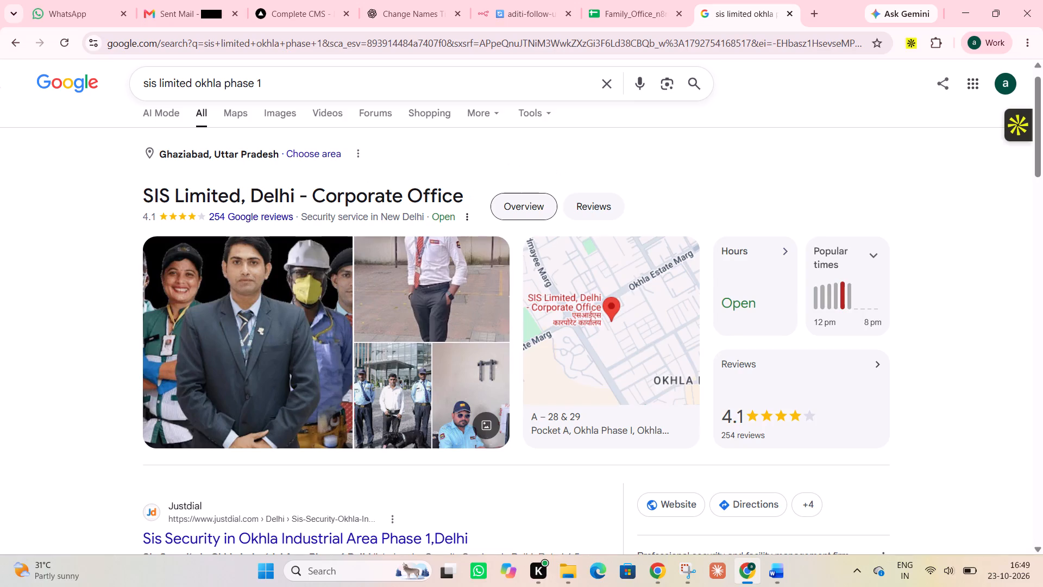
left_click(349, 196)
scroll(349, 196, "down", 3)
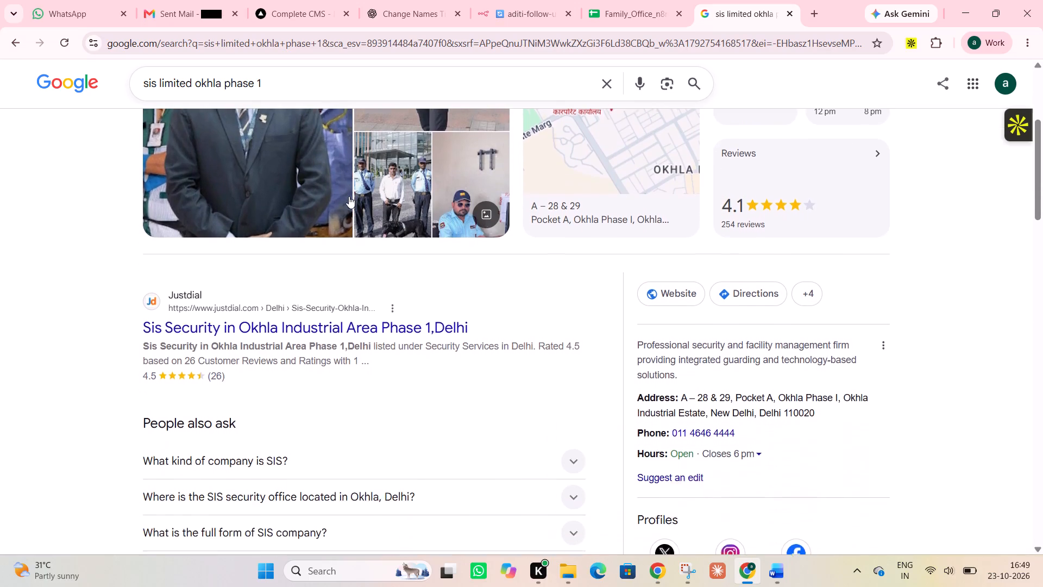
scroll(349, 196, "down", 1)
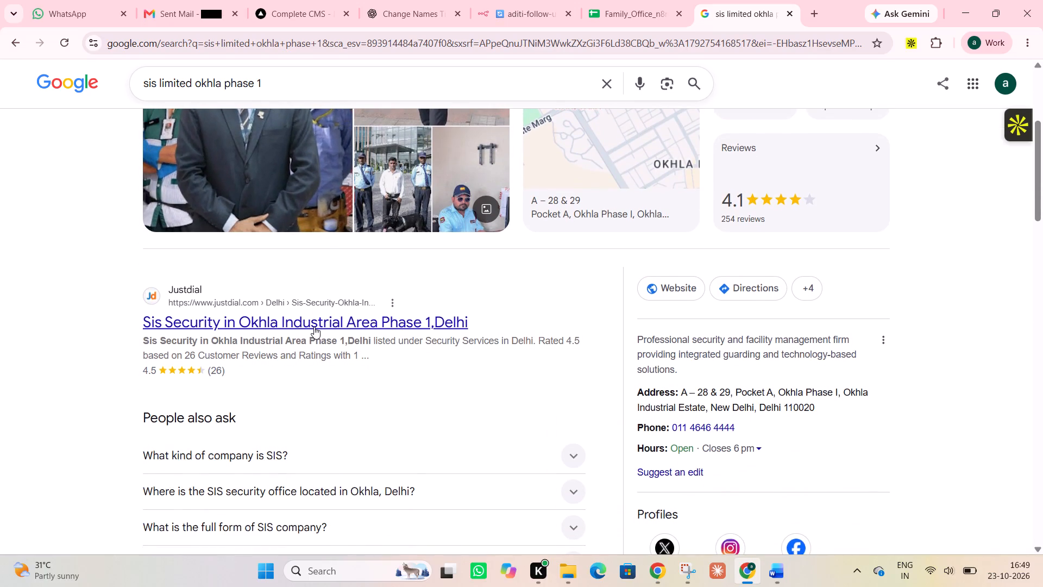
scroll(314, 327, "down", 5)
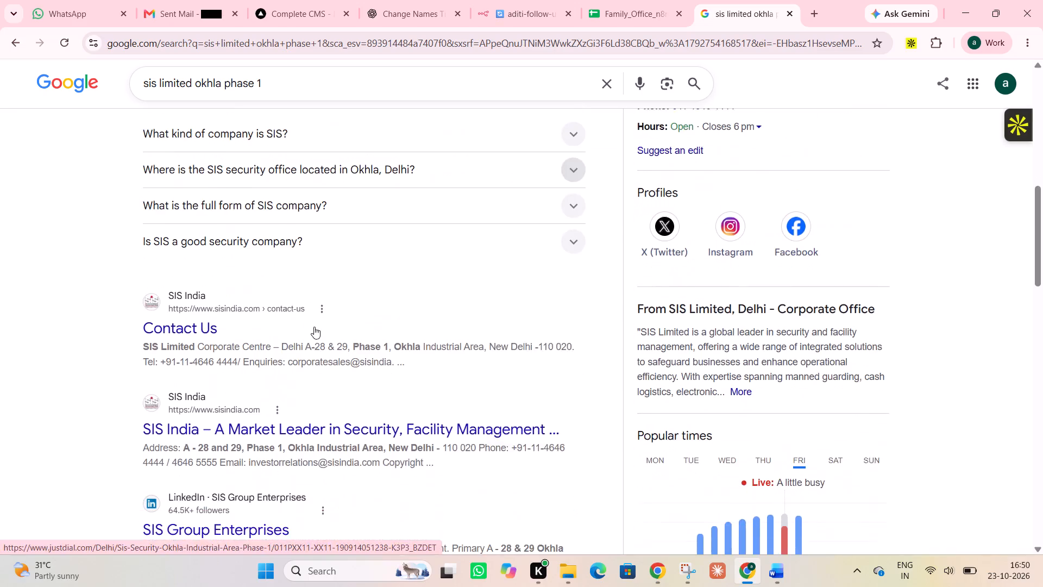
scroll(314, 327, "down", 1)
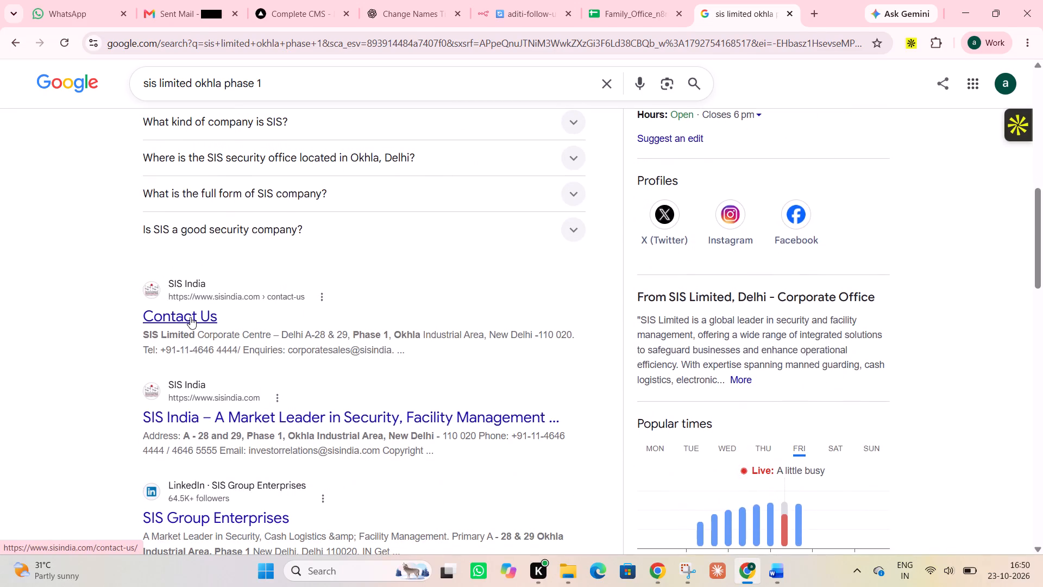
left_click(190, 317)
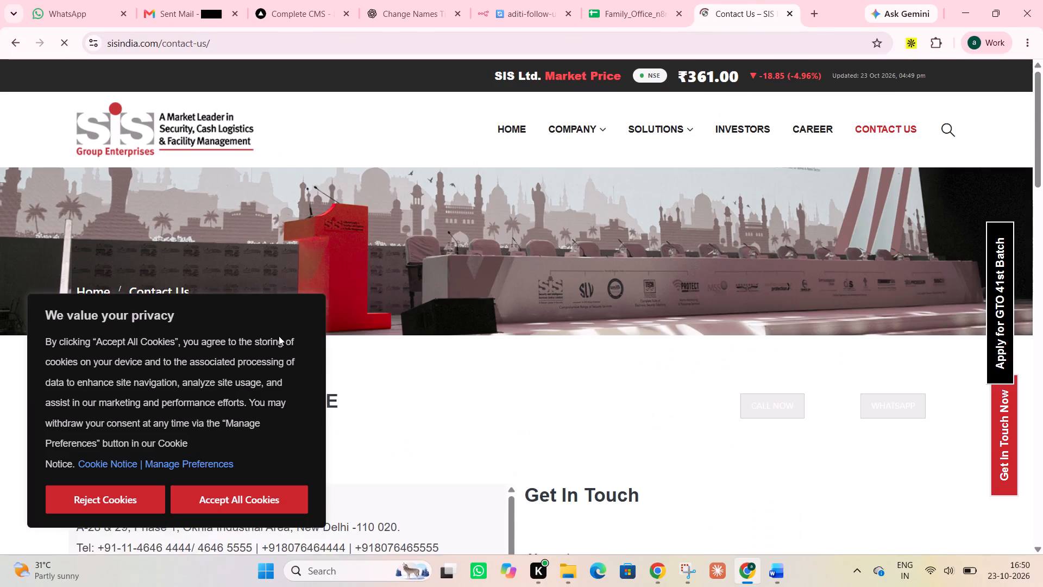
Reject the site's cookies and look over the SIS office contact details and the Get In Touch form.
scroll(279, 336, "down", 7)
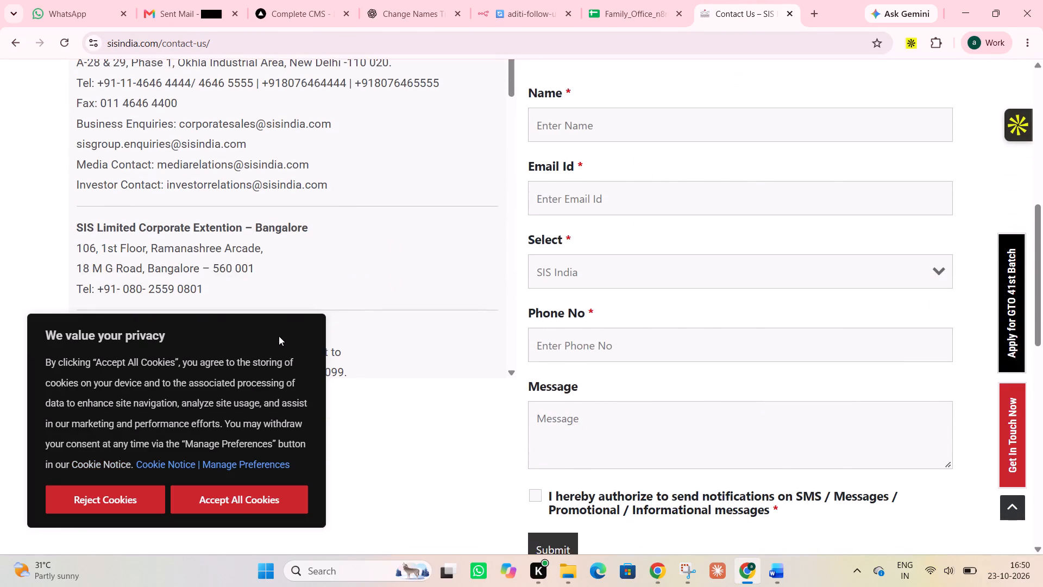
scroll(279, 336, "down", 6)
scroll(279, 336, "up", 1)
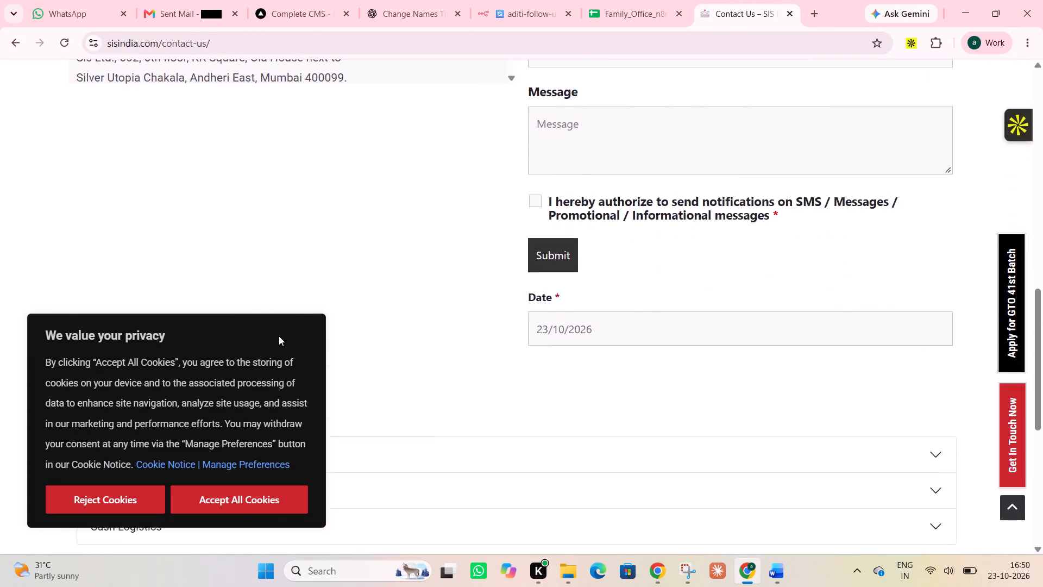
scroll(279, 336, "up", 1)
left_click(115, 504)
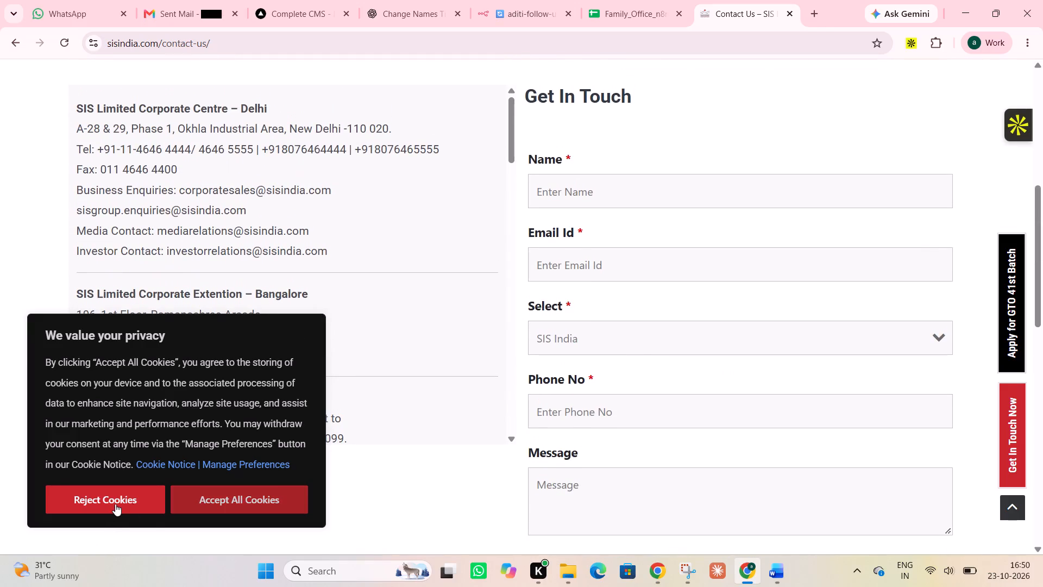
scroll(282, 396, "up", 4)
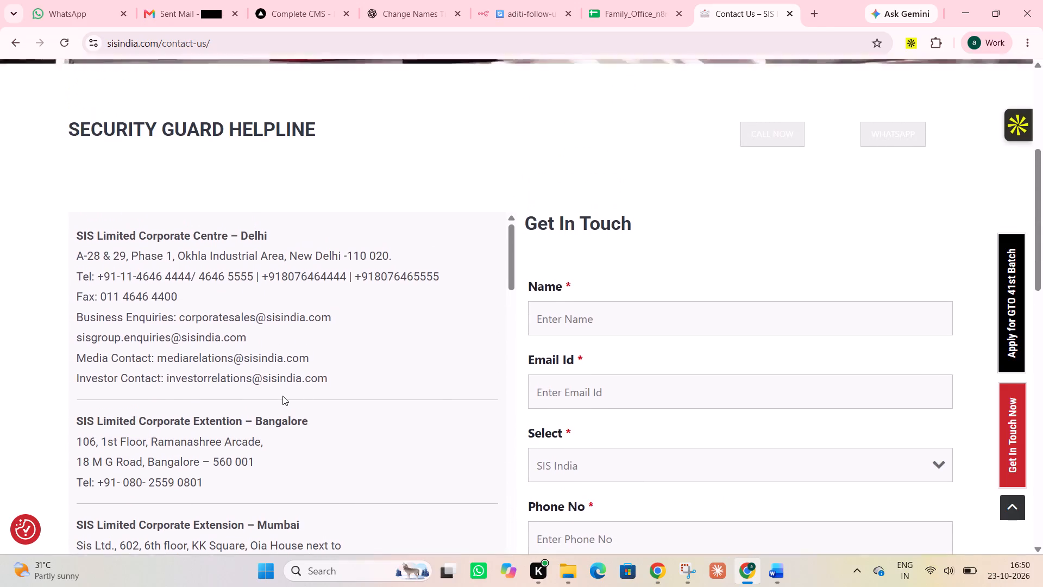
scroll(282, 396, "up", 1)
scroll(222, 332, "up", 3)
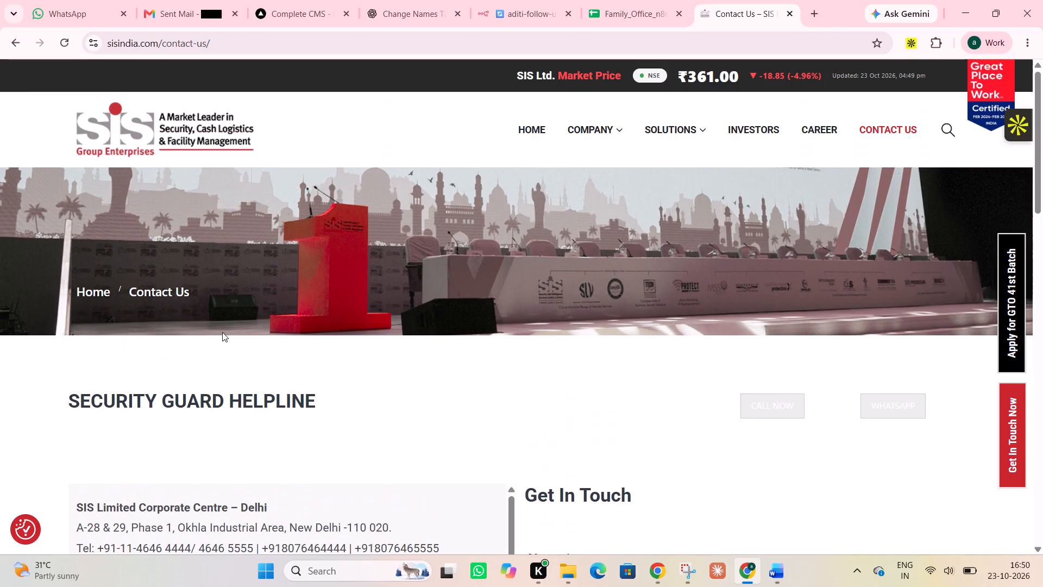
Open the SIS Career page and examine its workplace awards, ISO certificates and career sections down to the footer.
left_click(814, 124)
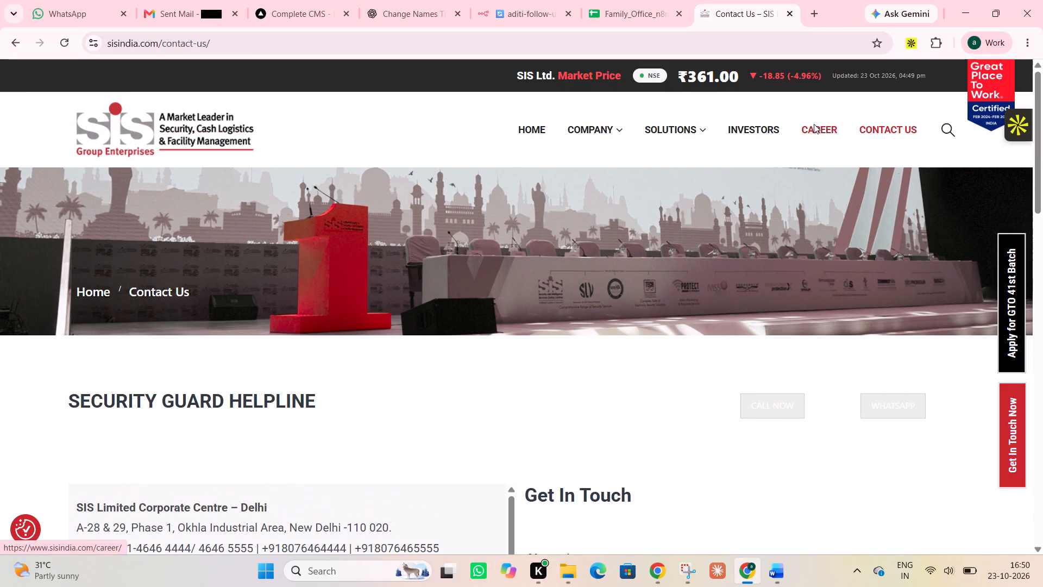
scroll(745, 293, "down", 5)
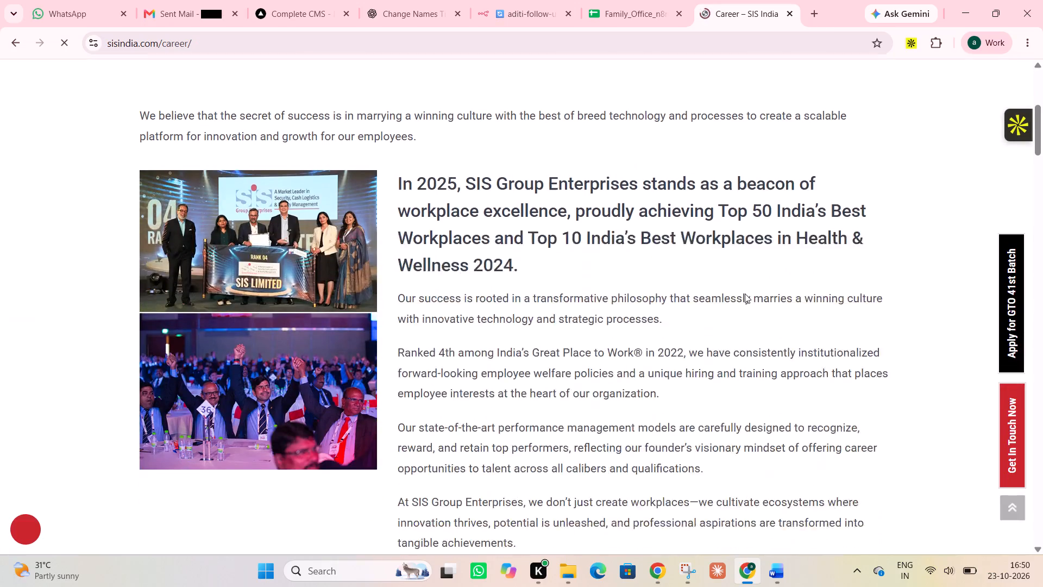
scroll(745, 293, "down", 6)
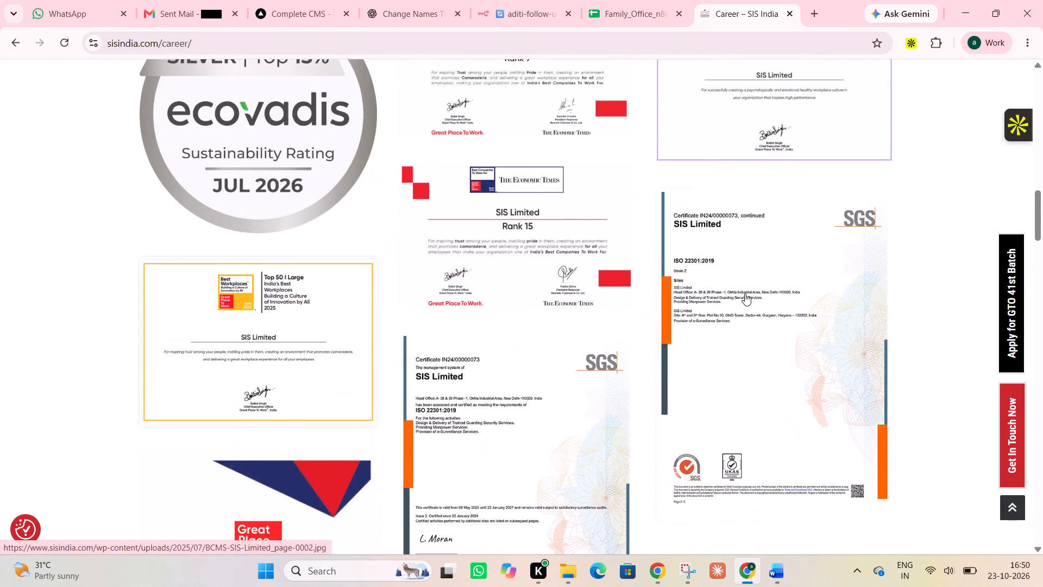
scroll(745, 293, "down", 2)
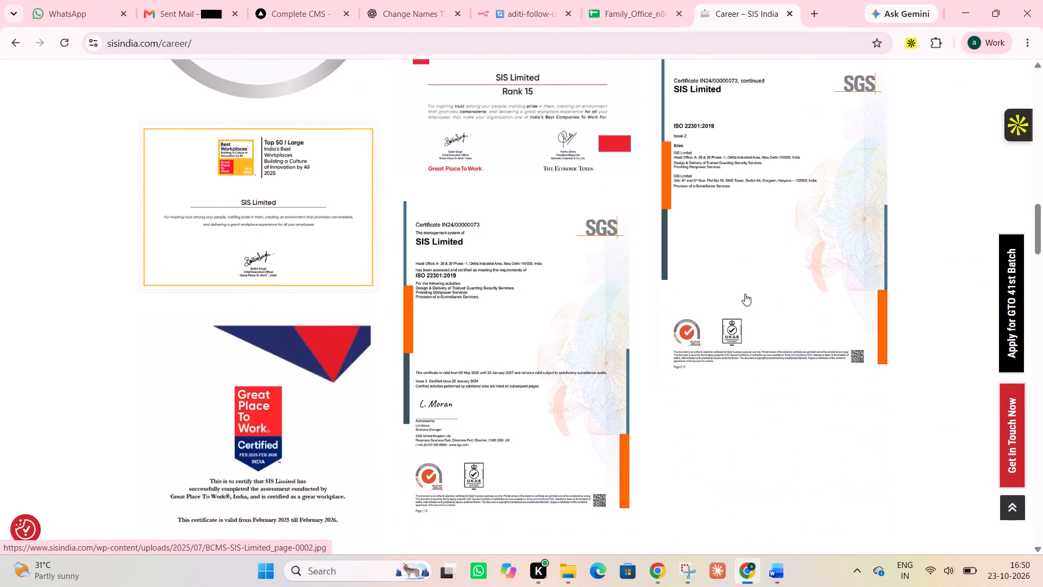
scroll(745, 293, "down", 1)
scroll(745, 293, "up", 6)
scroll(745, 293, "down", 2)
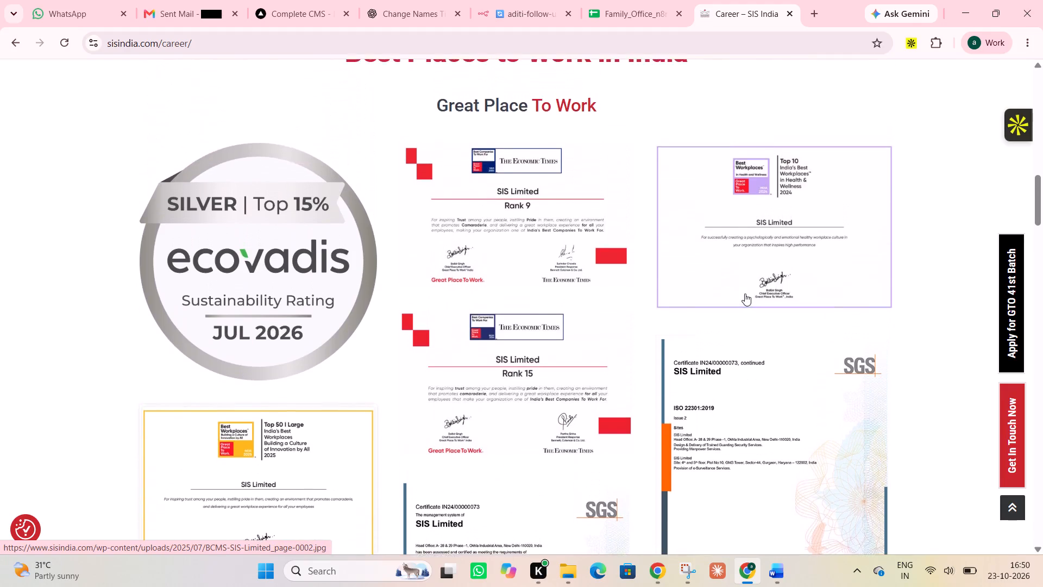
scroll(745, 293, "down", 5)
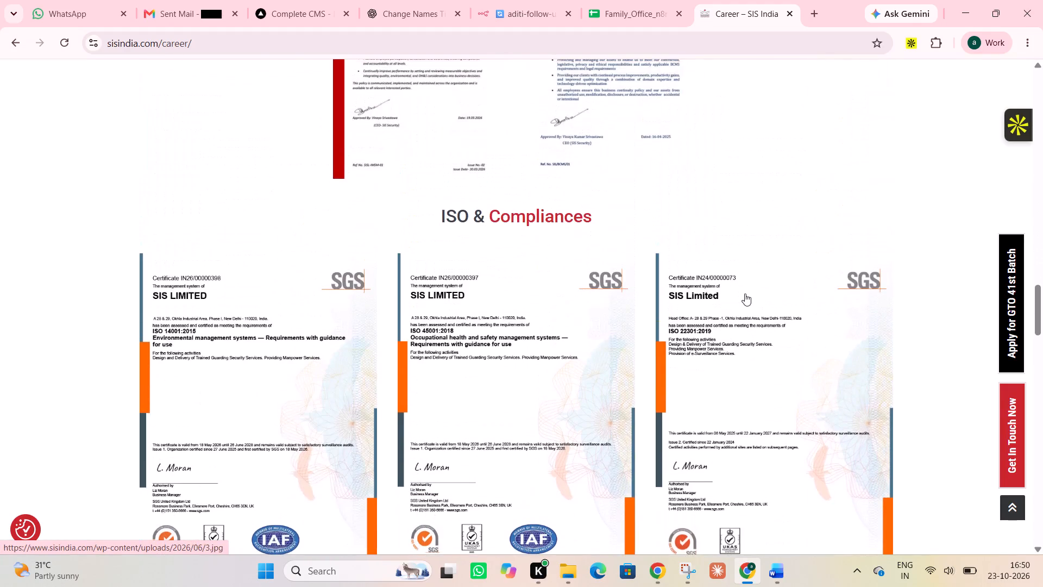
scroll(745, 293, "down", 3)
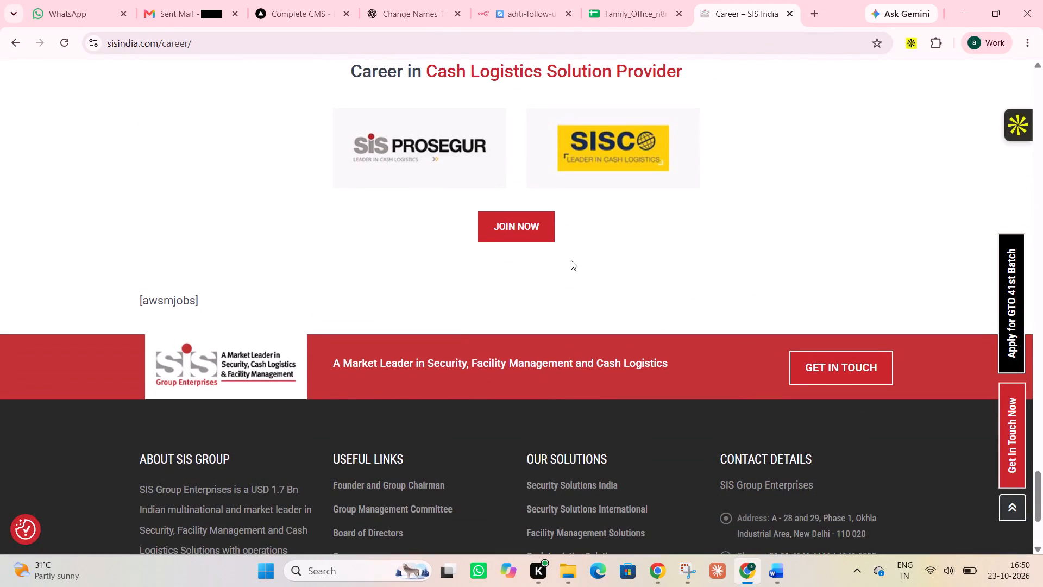
Follow the Join Now link under Career in Cash Logistics Solution Provider and read through the Career Finder page.
left_click(542, 240)
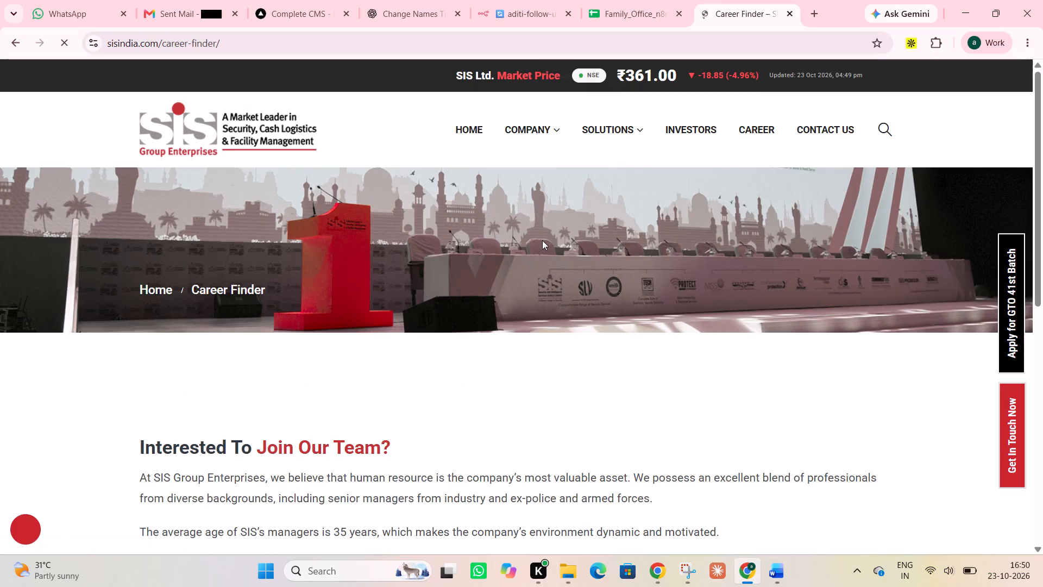
scroll(542, 240, "down", 7)
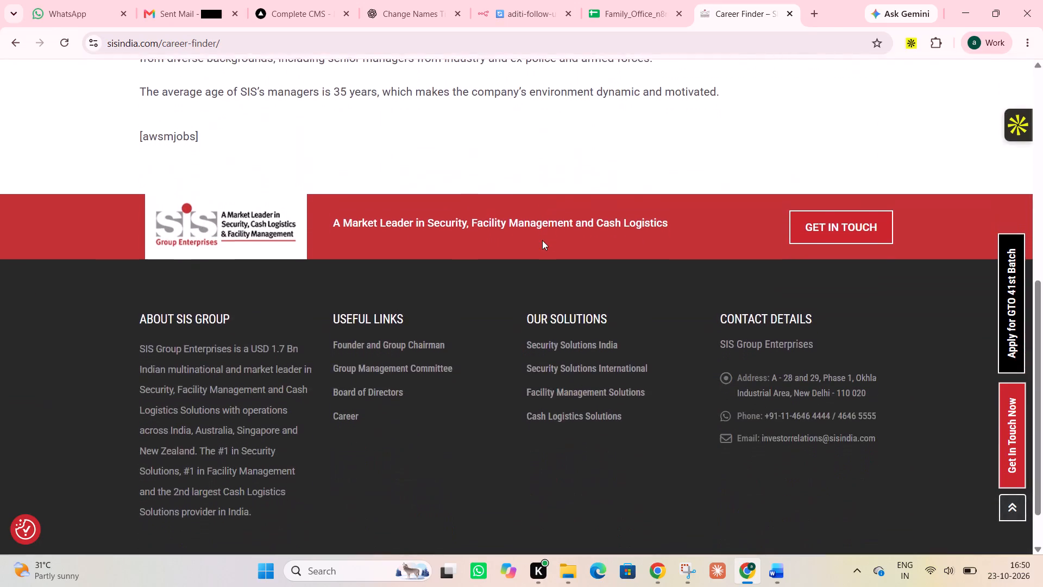
scroll(542, 240, "up", 1)
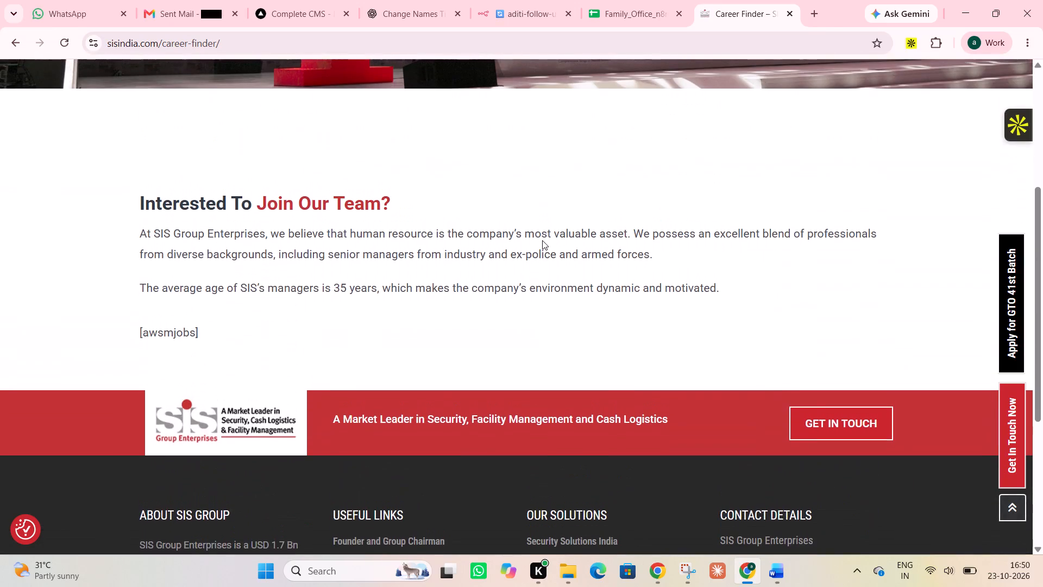
scroll(542, 240, "up", 7)
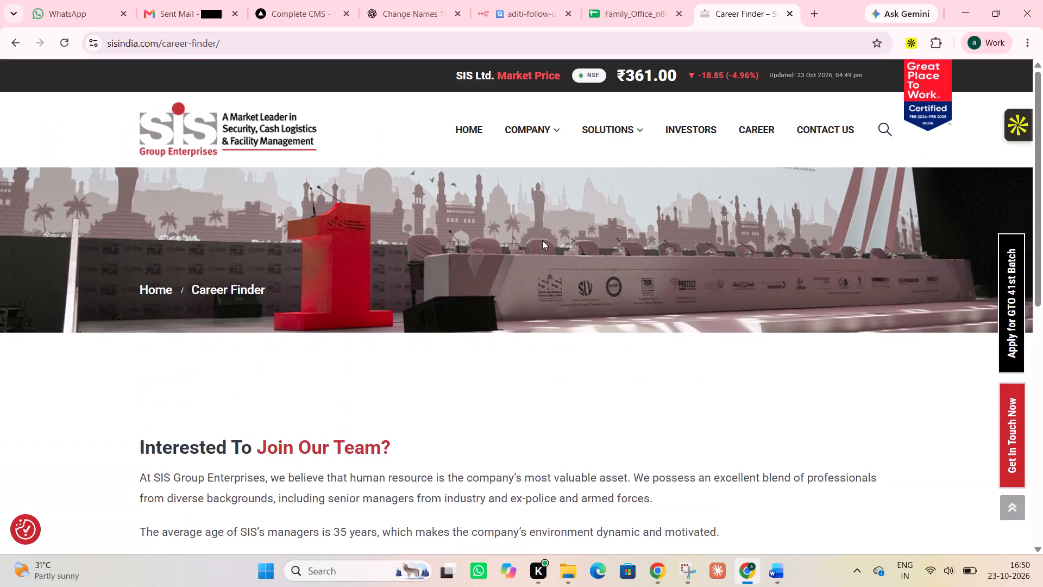
scroll(542, 240, "down", 3)
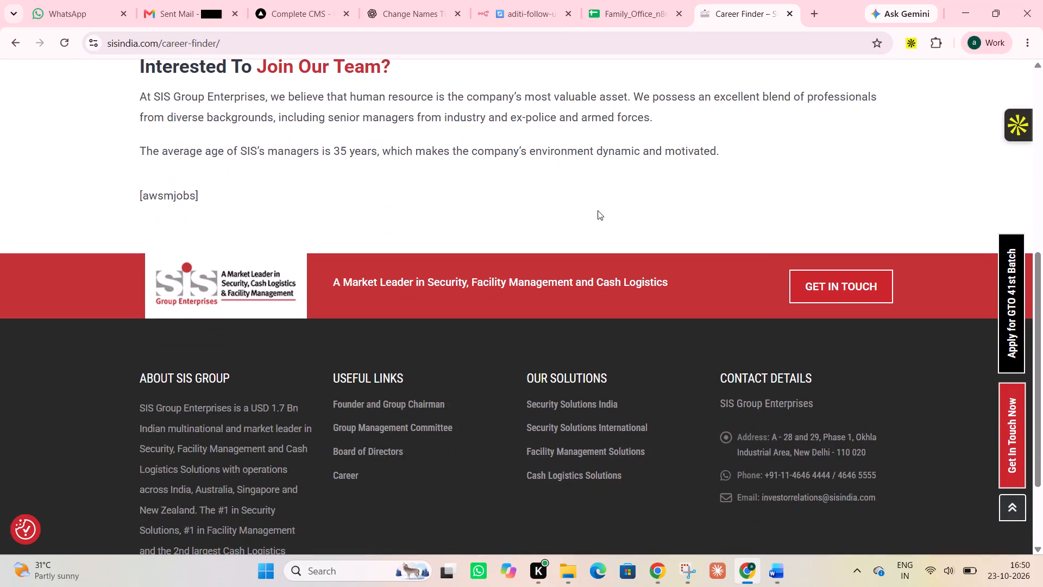
Follow the footer's Get In Touch link and look over the contact page's office details, enquiry form and business sections.
left_click(852, 283)
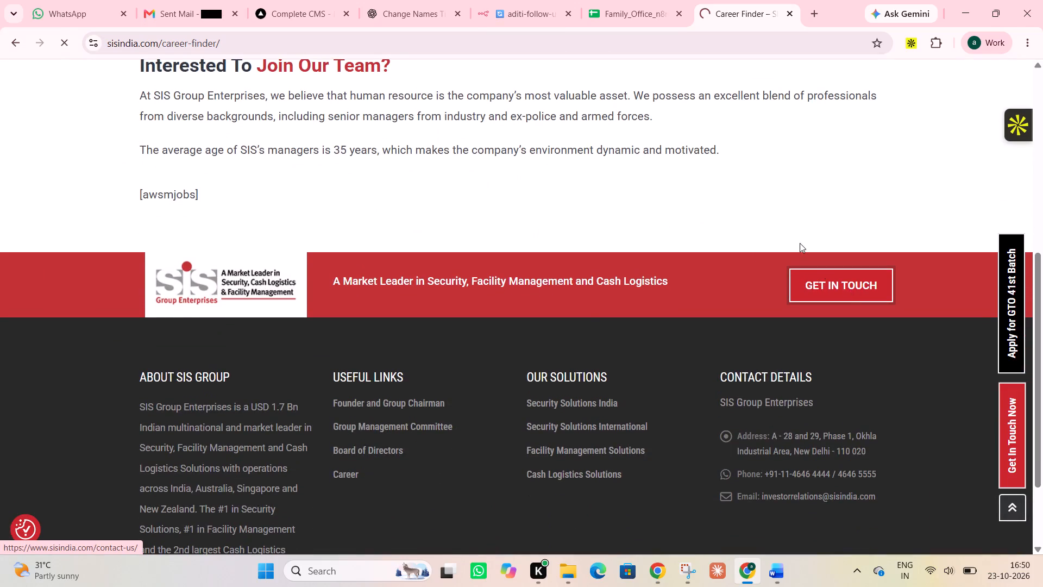
scroll(781, 262, "down", 7)
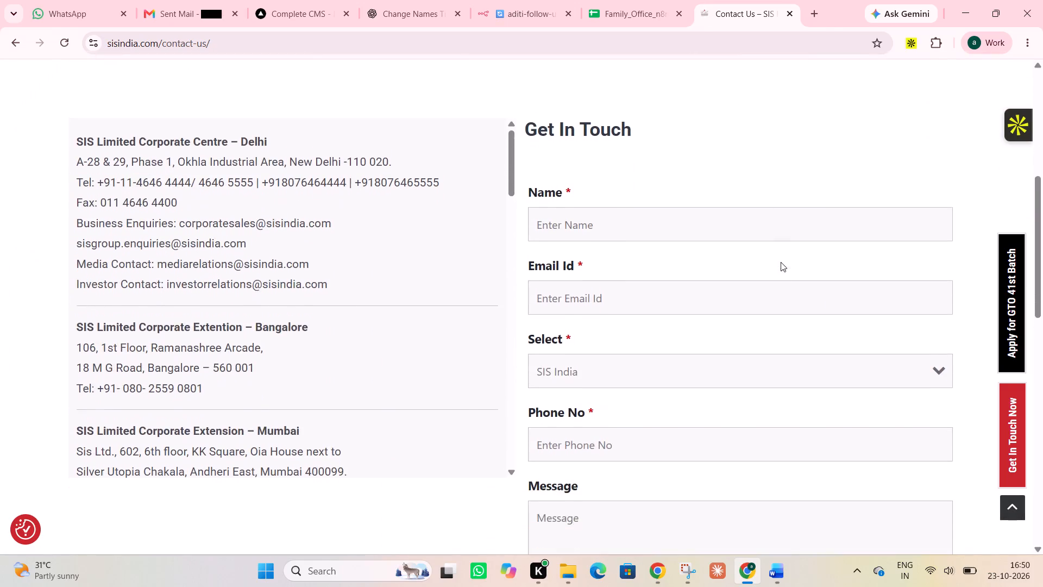
scroll(781, 262, "down", 7)
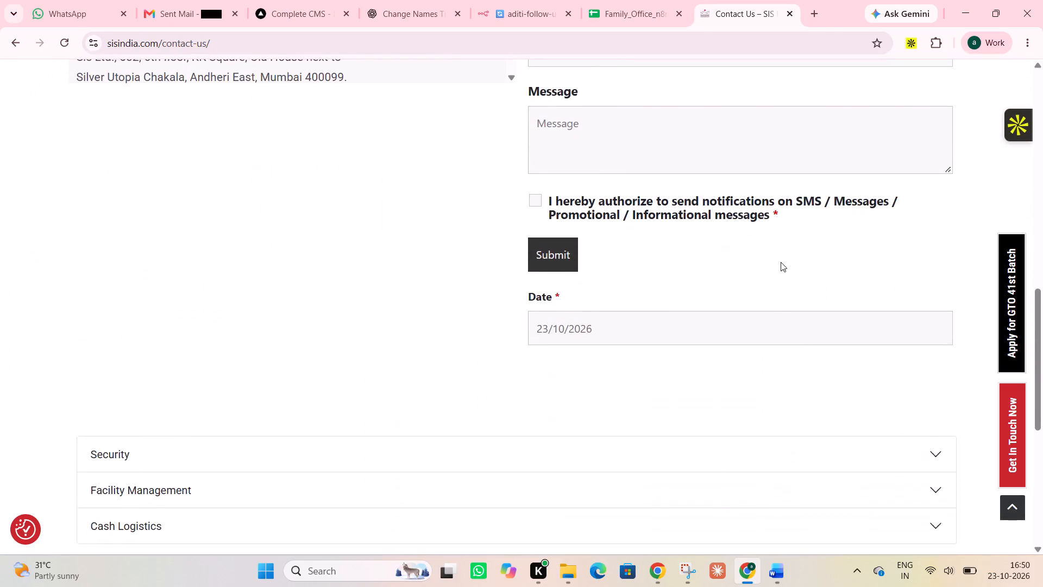
scroll(781, 262, "down", 1)
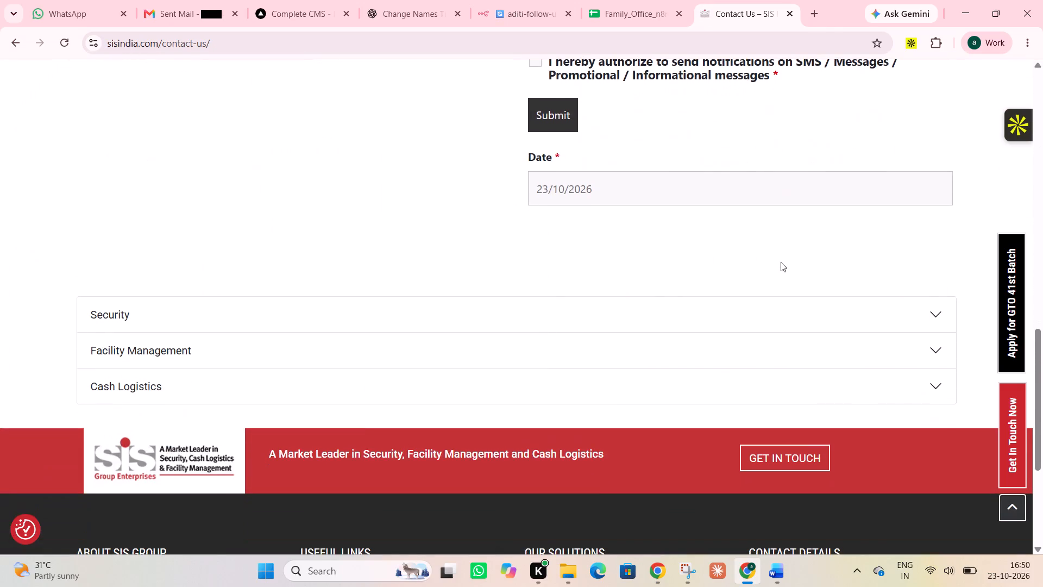
scroll(781, 262, "up", 13)
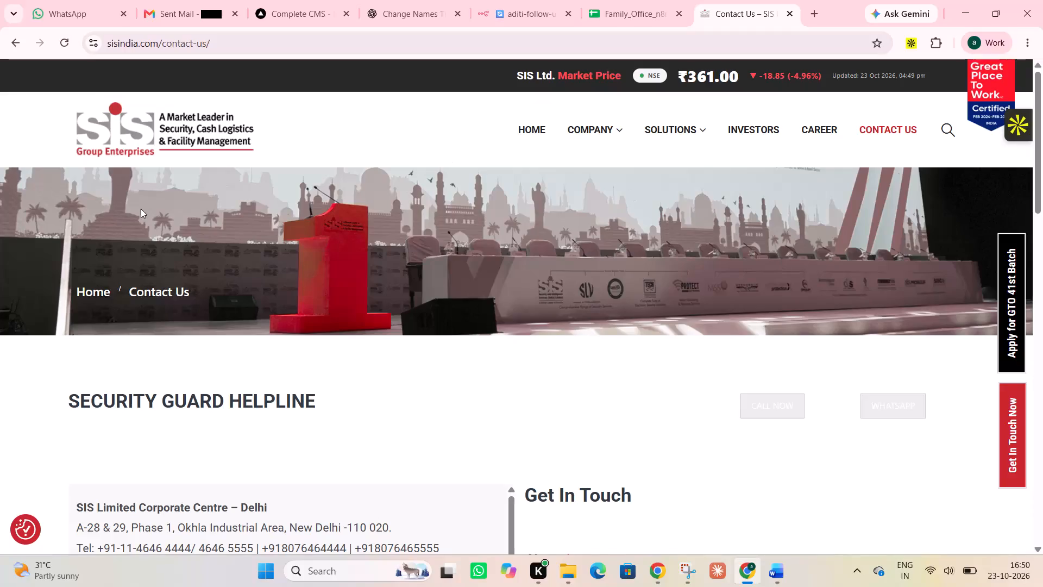
Go back to the Career Finder page and reread its Join Our Team text and footer contact details.
left_click(22, 50)
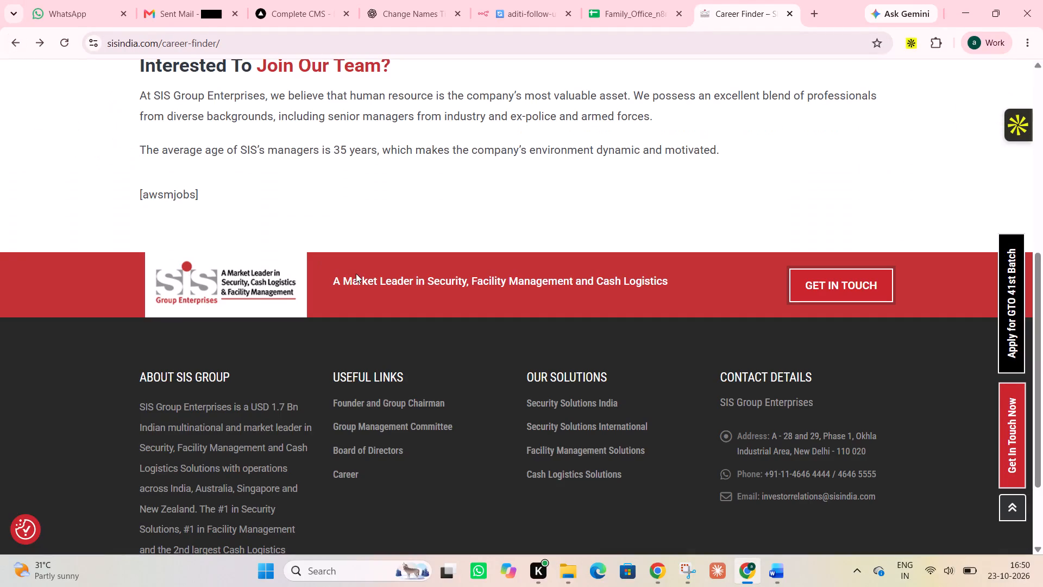
scroll(356, 273, "up", 1)
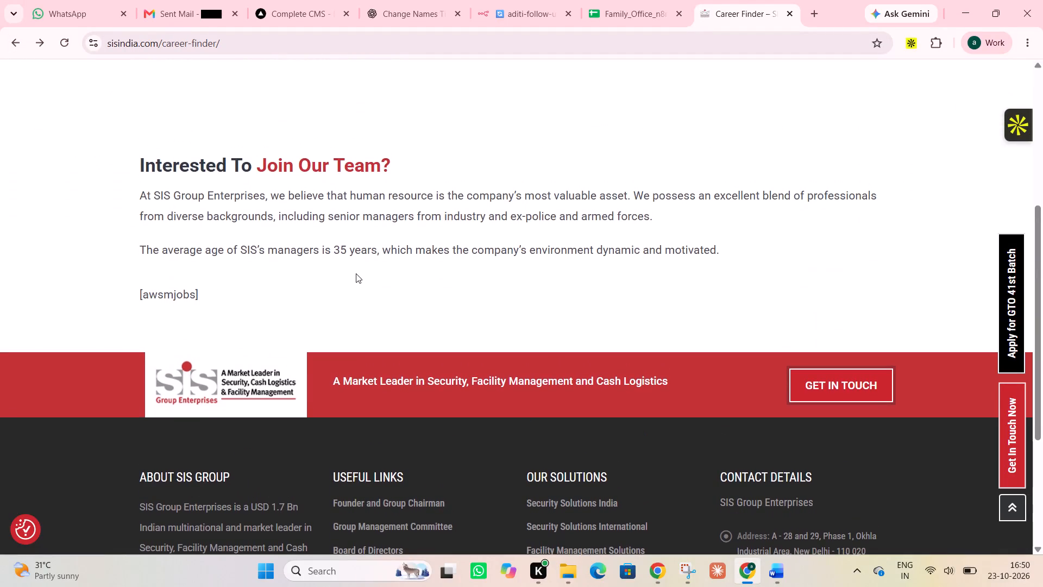
scroll(356, 273, "up", 4)
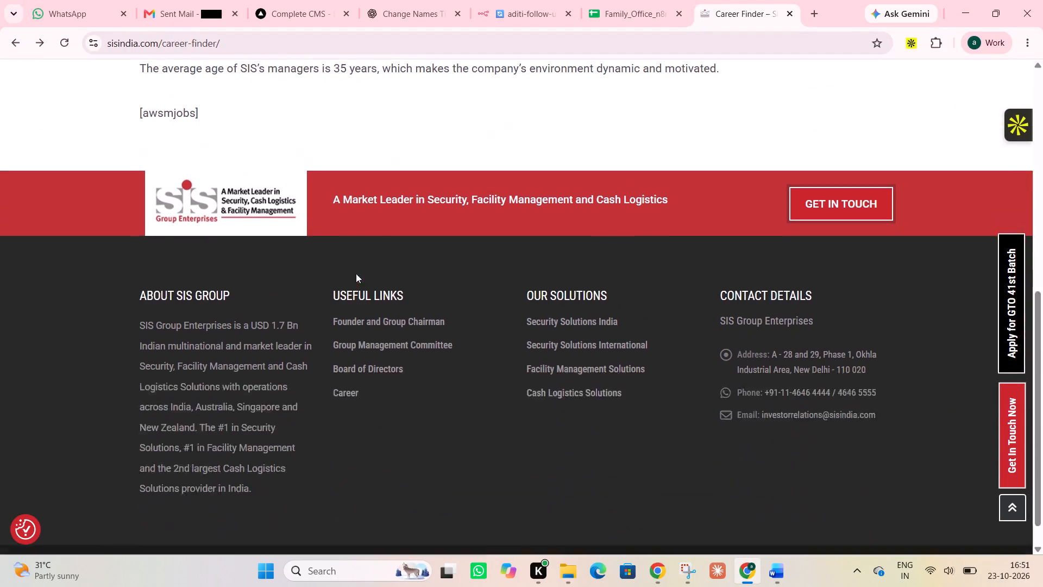
scroll(356, 273, "up", 2)
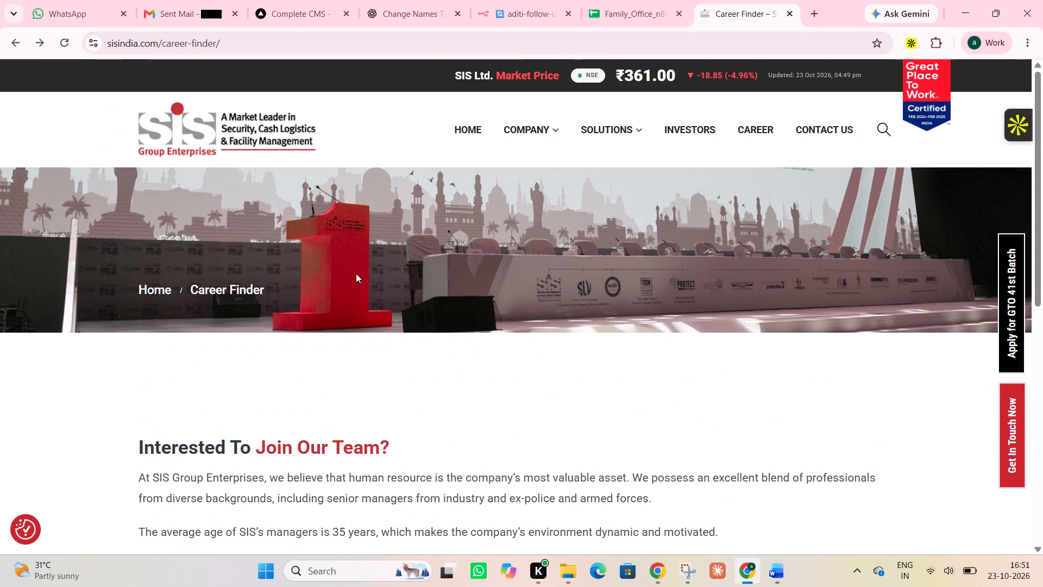
scroll(356, 273, "up", 1)
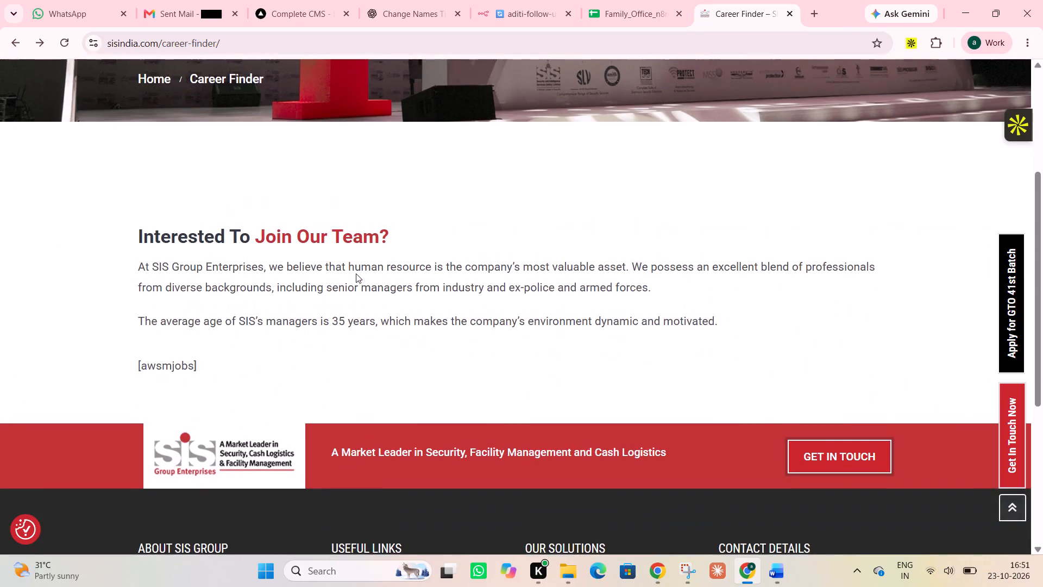
scroll(356, 273, "up", 1)
Open the SIS Contact Us page and look over its office details and Get In Touch enquiry form.
left_click(819, 98)
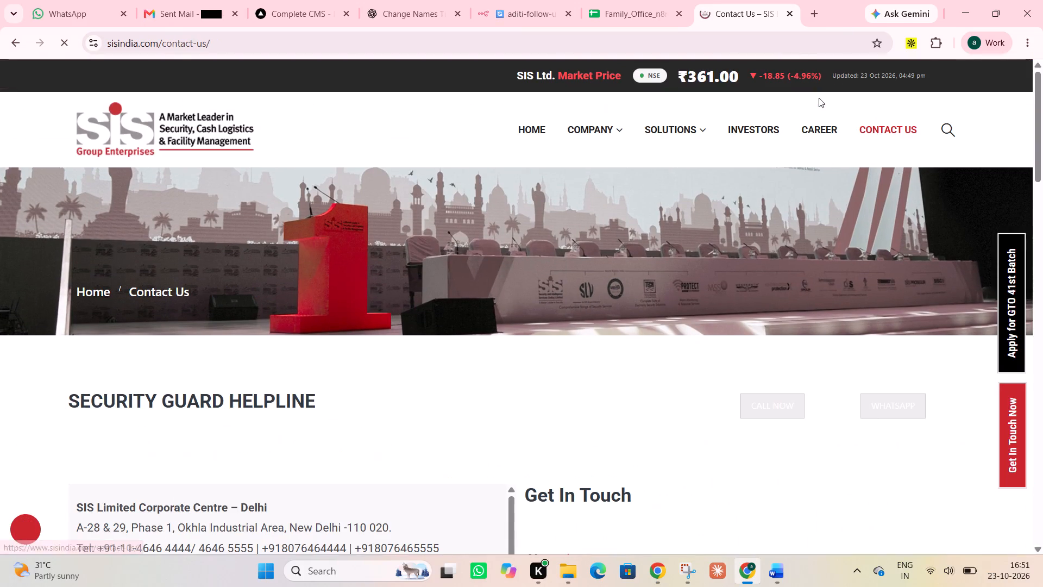
scroll(683, 291, "down", 3)
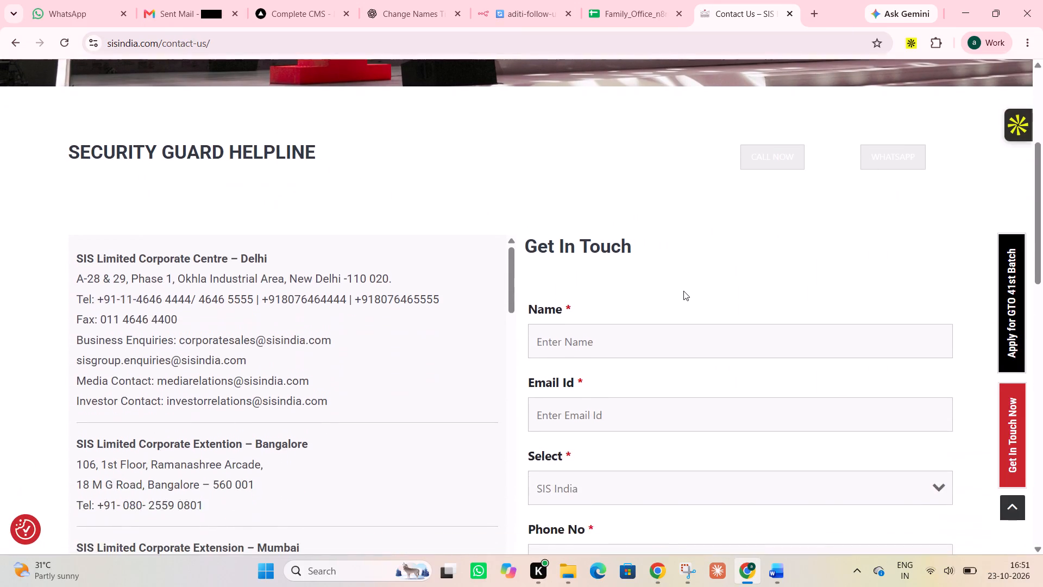
scroll(683, 291, "down", 2)
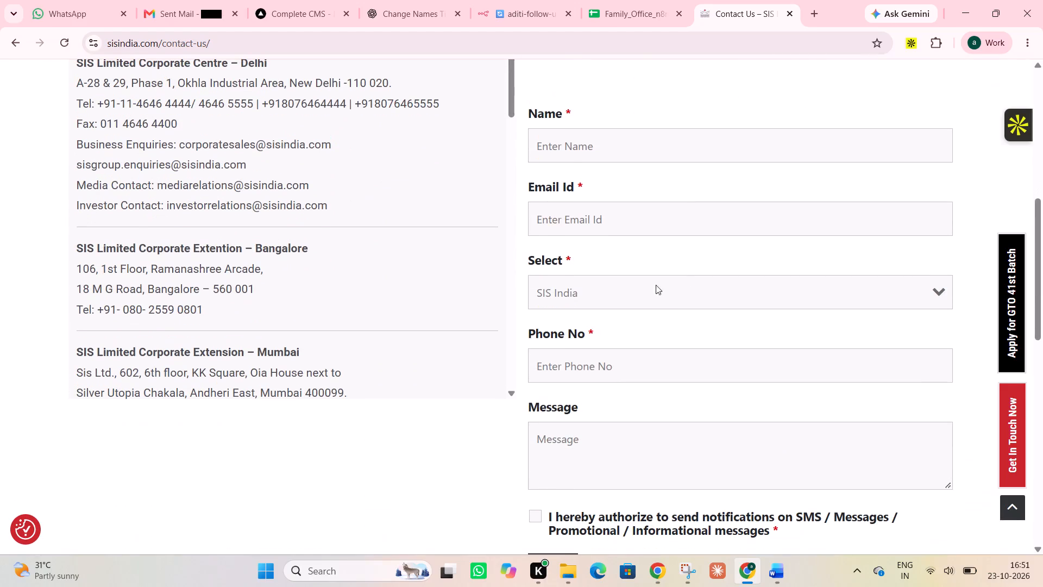
Go back past Career Finder to the SIS Career page and skim its certificates and workplace excellence text up to the top.
left_click(28, 37)
left_click(15, 42)
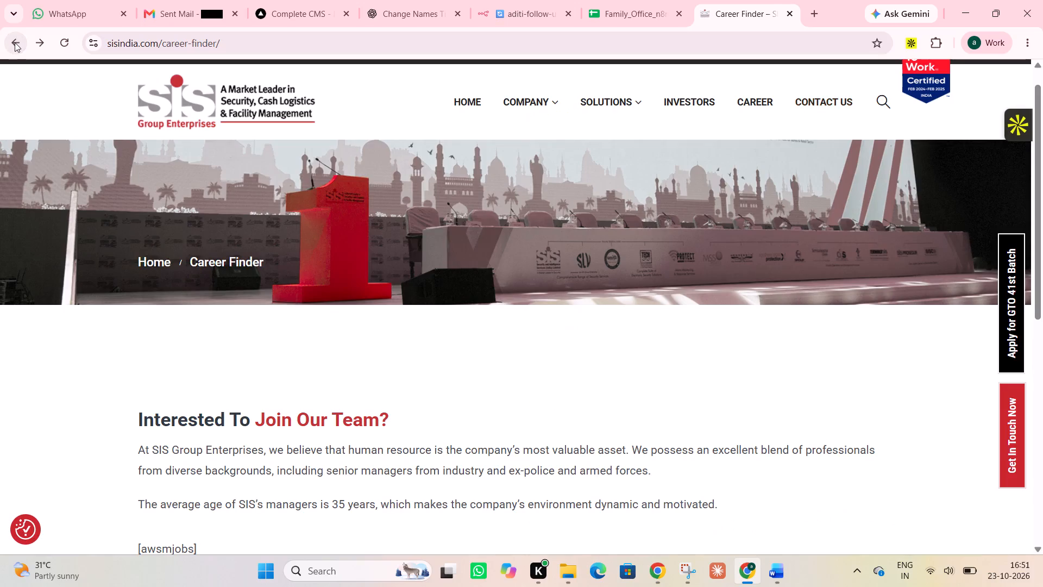
left_click(15, 42)
scroll(58, 134, "up", 9)
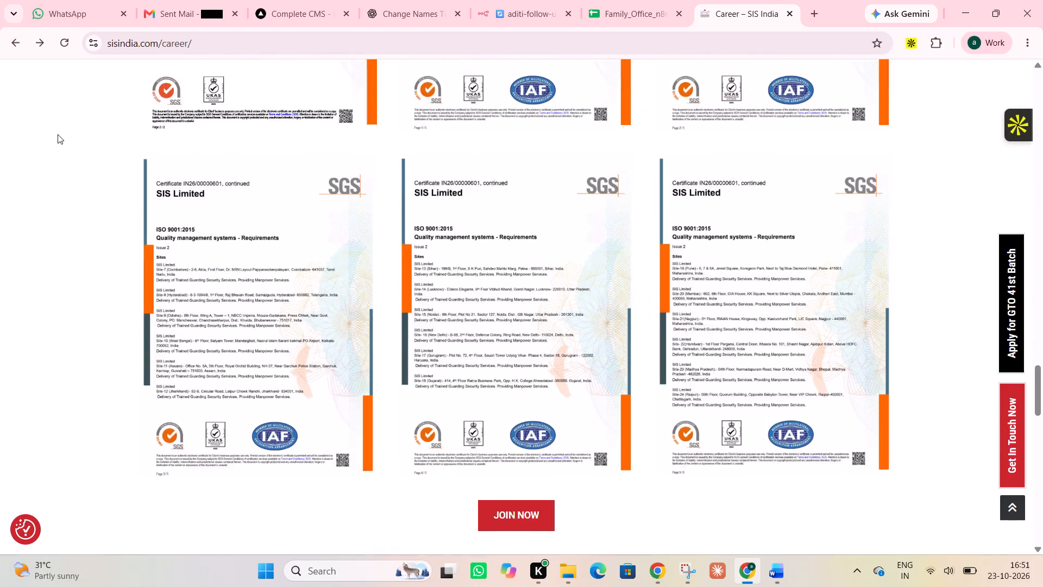
scroll(58, 134, "up", 13)
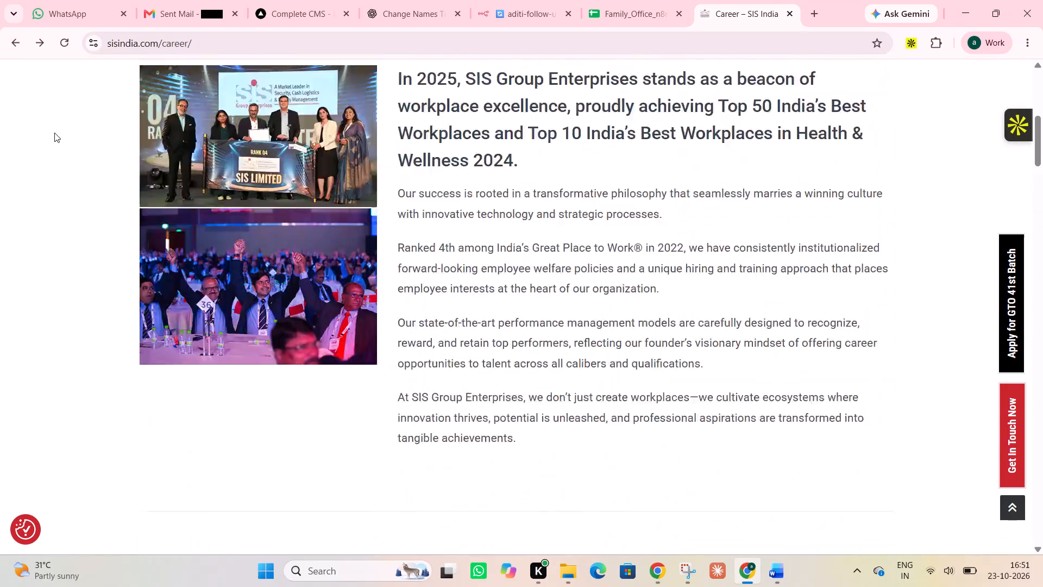
Return to the "sis limited okhla phase 1" search results and open the SIS Group Enterprises LinkedIn page.
left_click(6, 43)
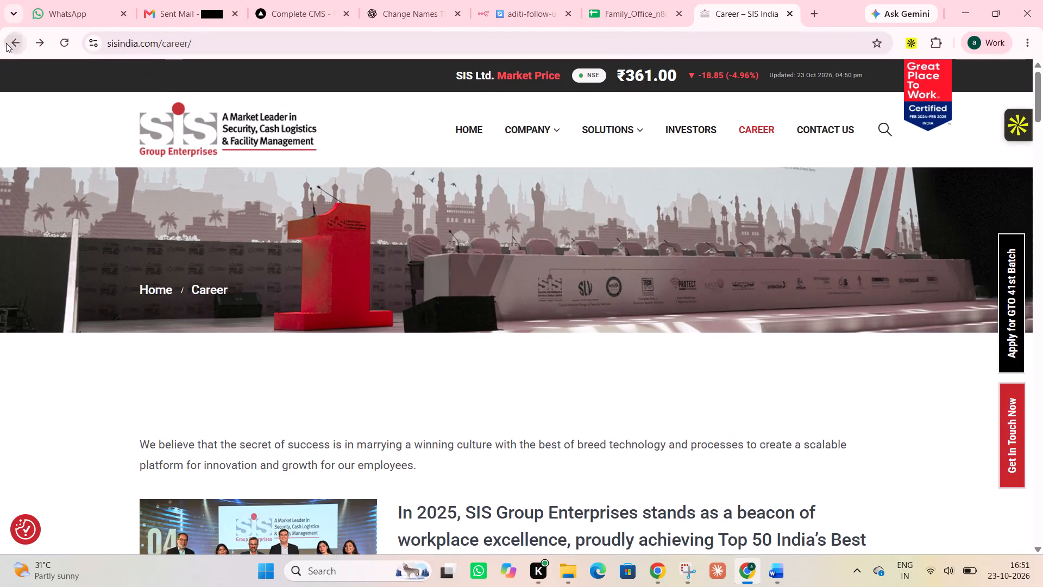
left_click(6, 43)
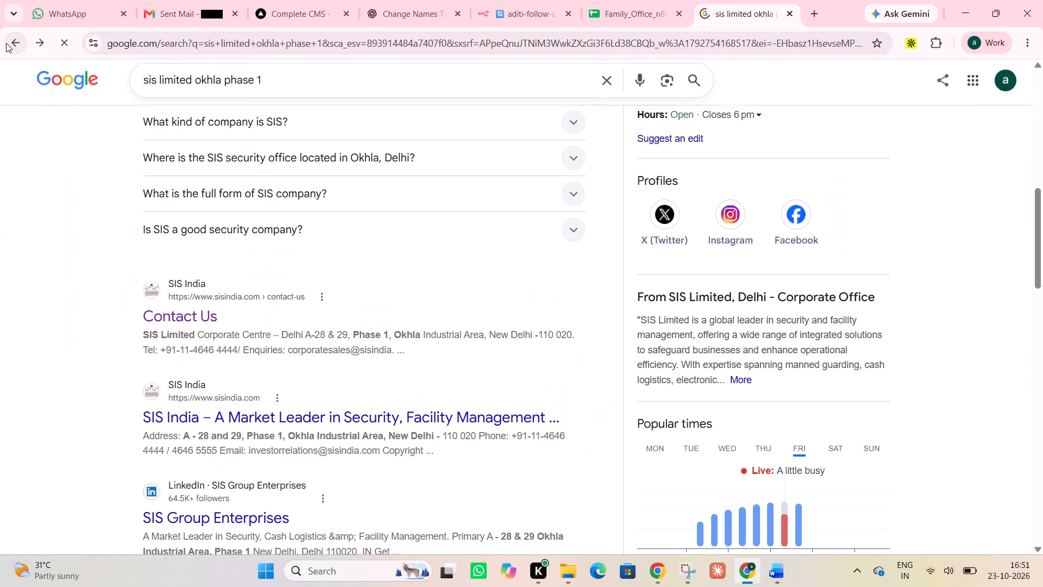
scroll(191, 330, "down", 2)
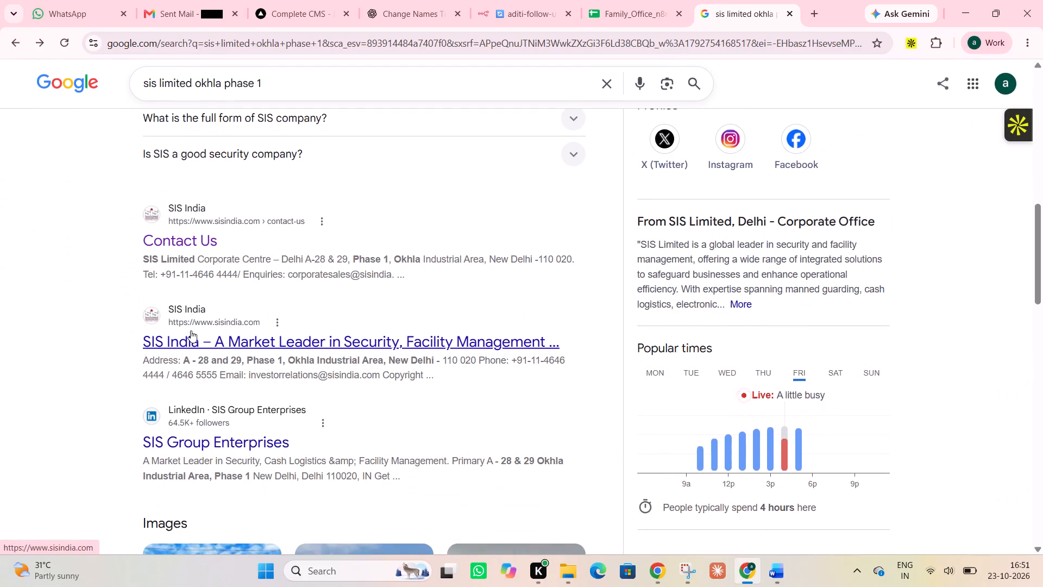
scroll(191, 330, "down", 1)
left_click(199, 388)
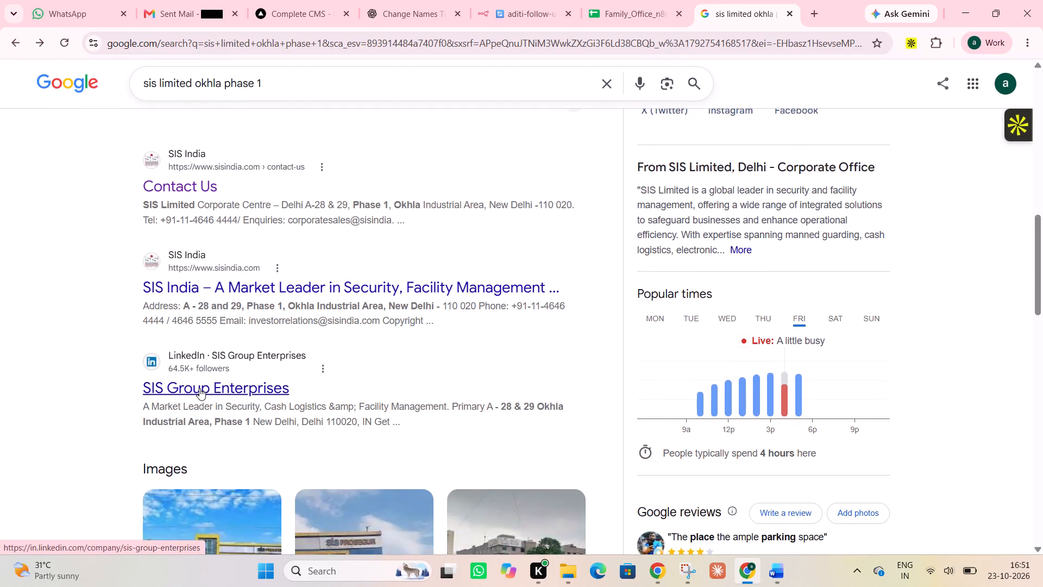
Look over the SIS Group Enterprises LinkedIn home page, including the company header, overview and page posts.
scroll(199, 388, "down", 2)
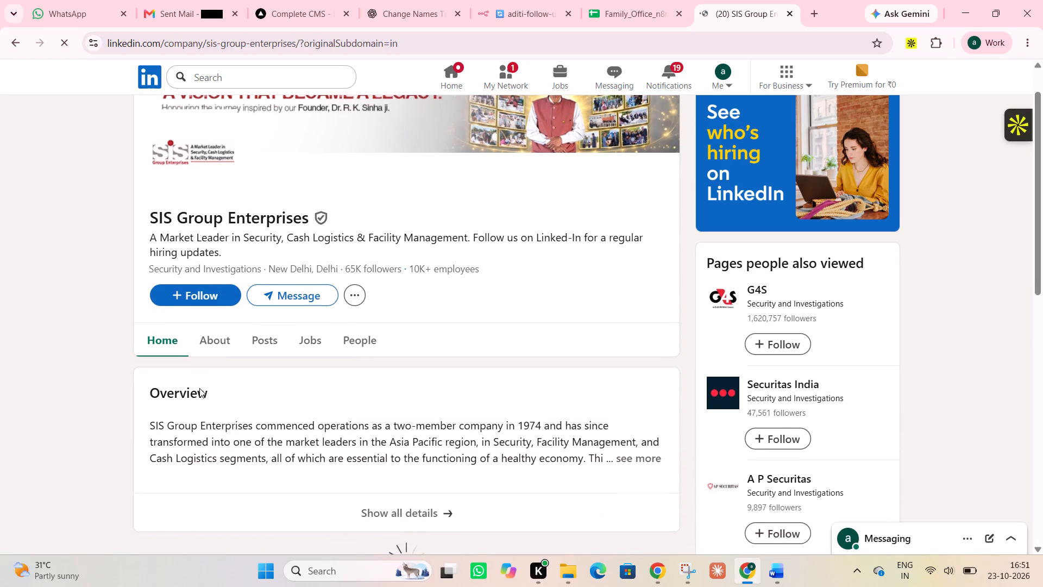
scroll(199, 388, "right", 1)
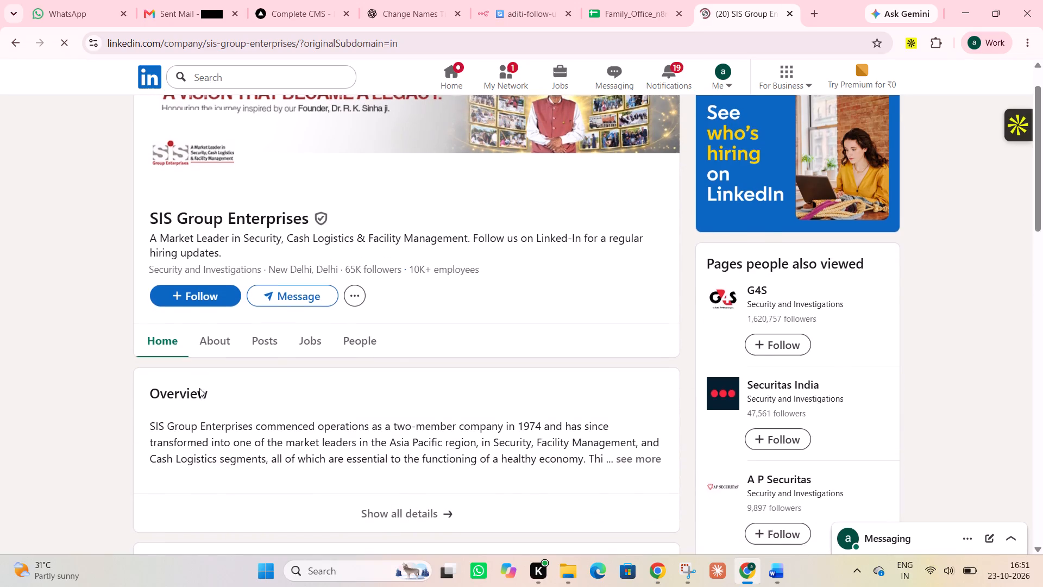
scroll(199, 388, "right", 3)
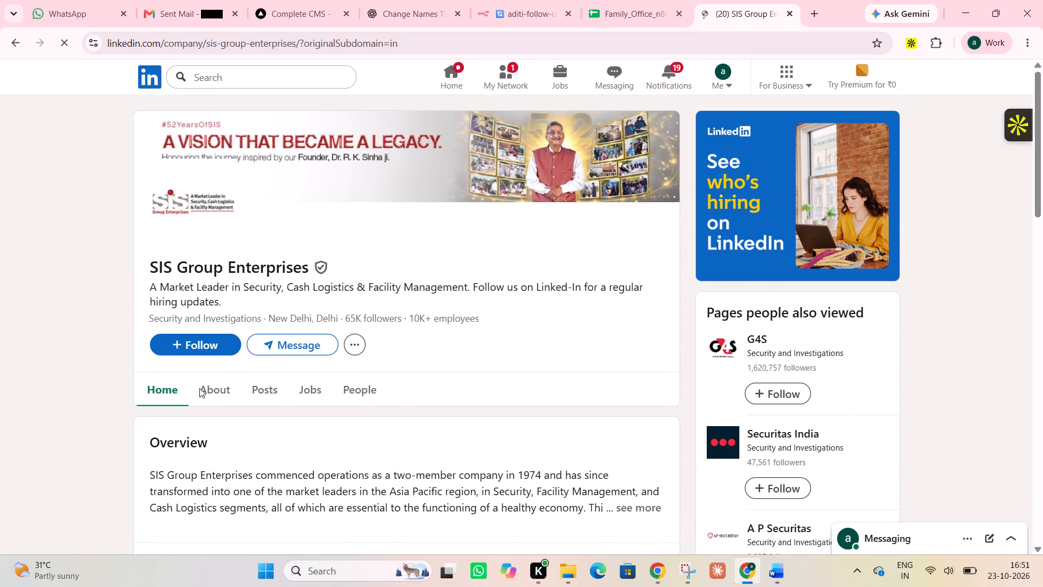
scroll(199, 388, "right", 3)
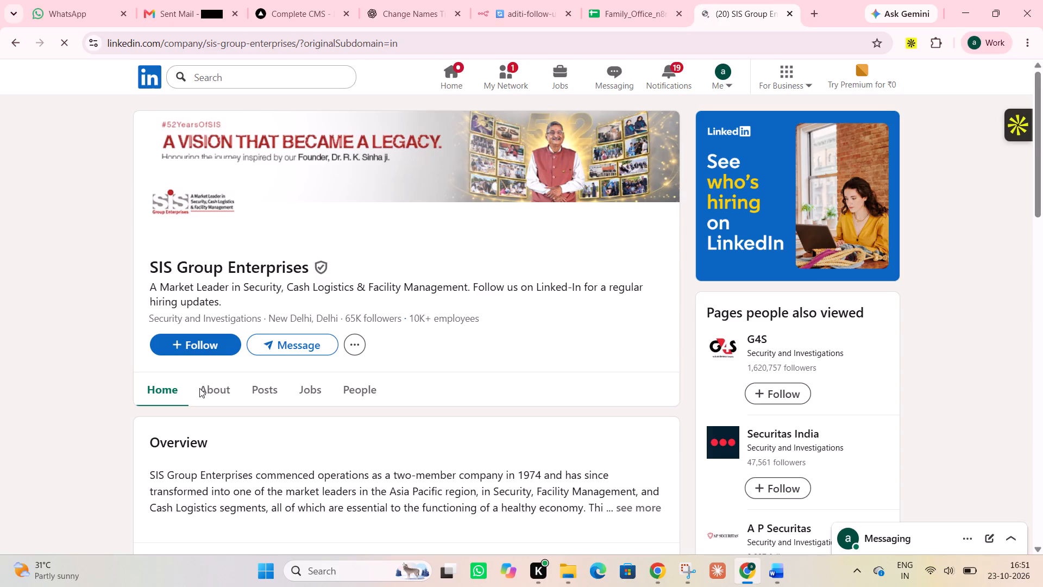
scroll(199, 388, "right", 1)
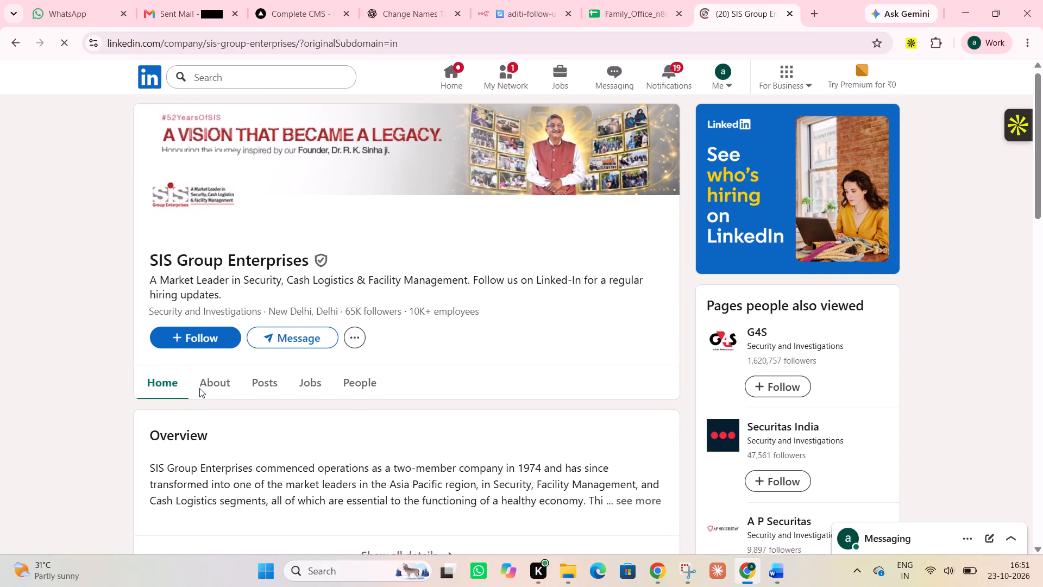
scroll(199, 388, "right", 1)
scroll(199, 388, "down", 2)
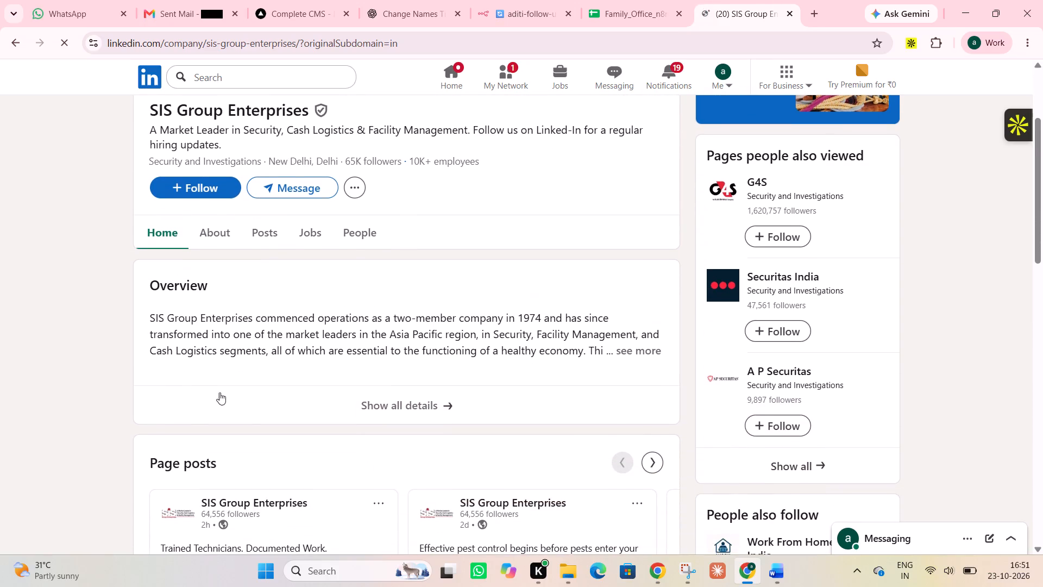
scroll(341, 398, "down", 2)
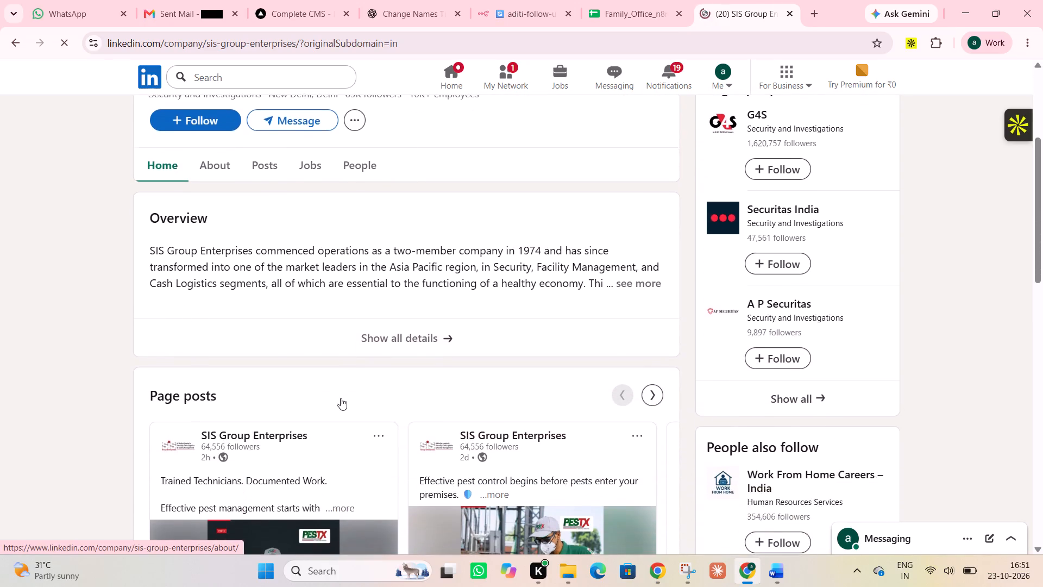
scroll(341, 398, "down", 3)
scroll(341, 398, "up", 1)
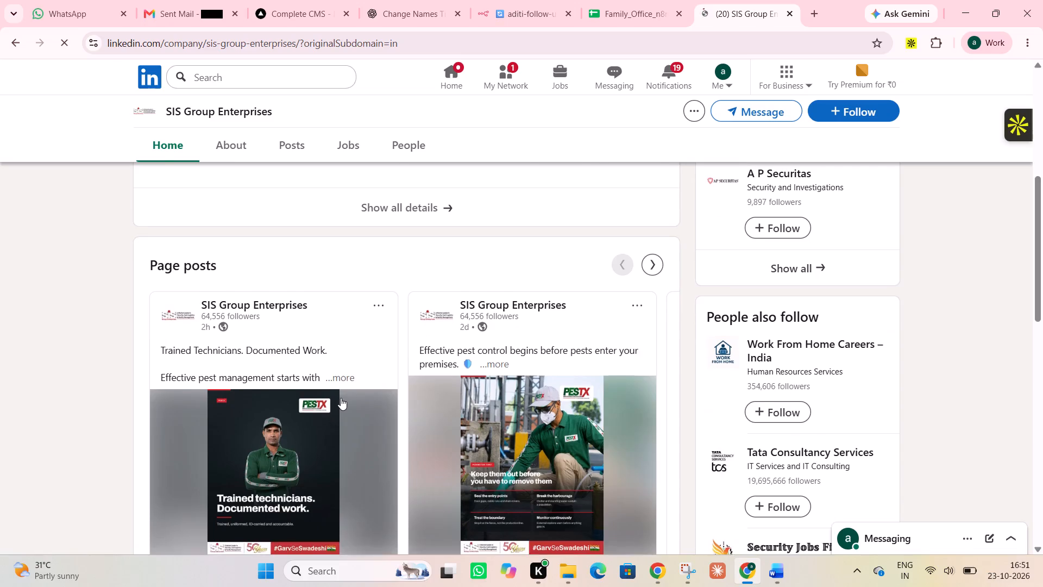
scroll(341, 398, "up", 2)
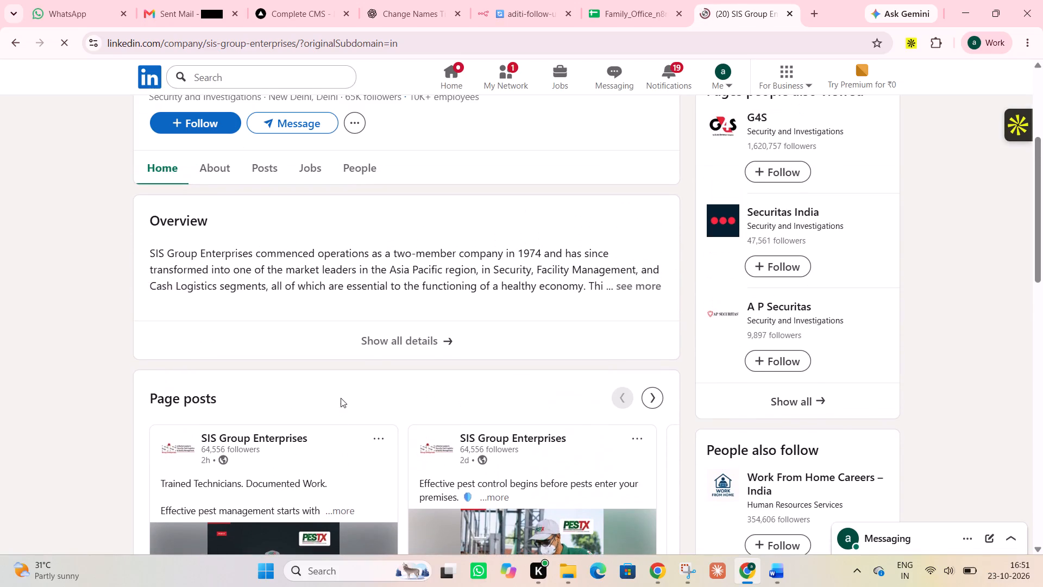
Show all company details for SIS Group Enterprises and read the overview, website and phone information.
left_click(390, 351)
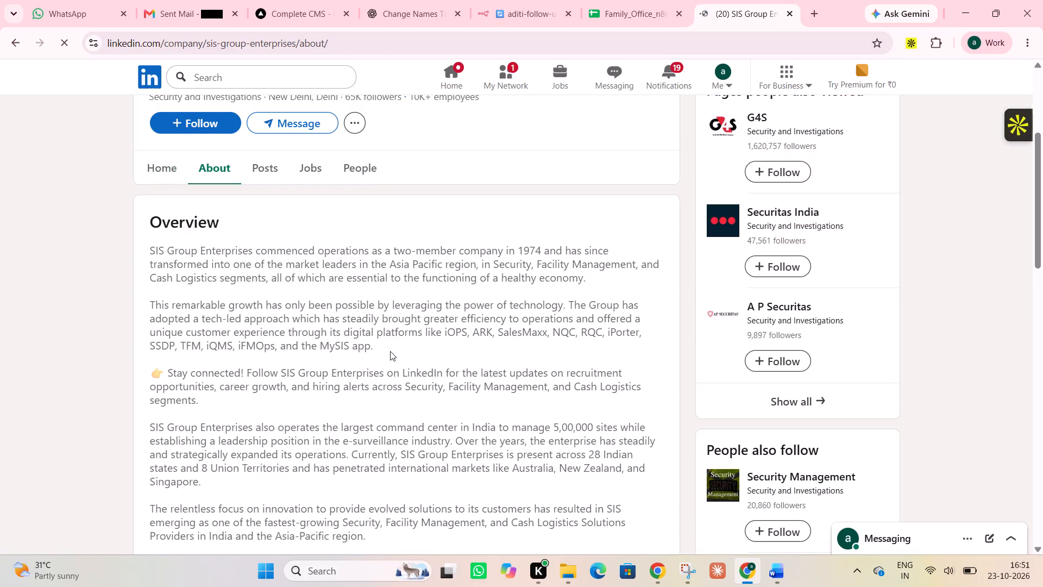
scroll(390, 351, "down", 1)
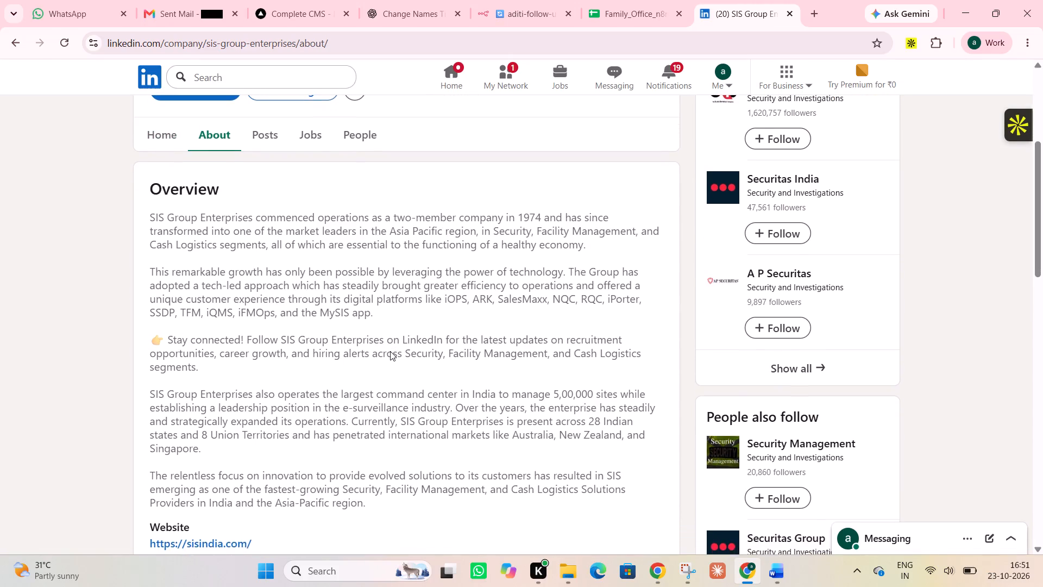
scroll(390, 351, "down", 1)
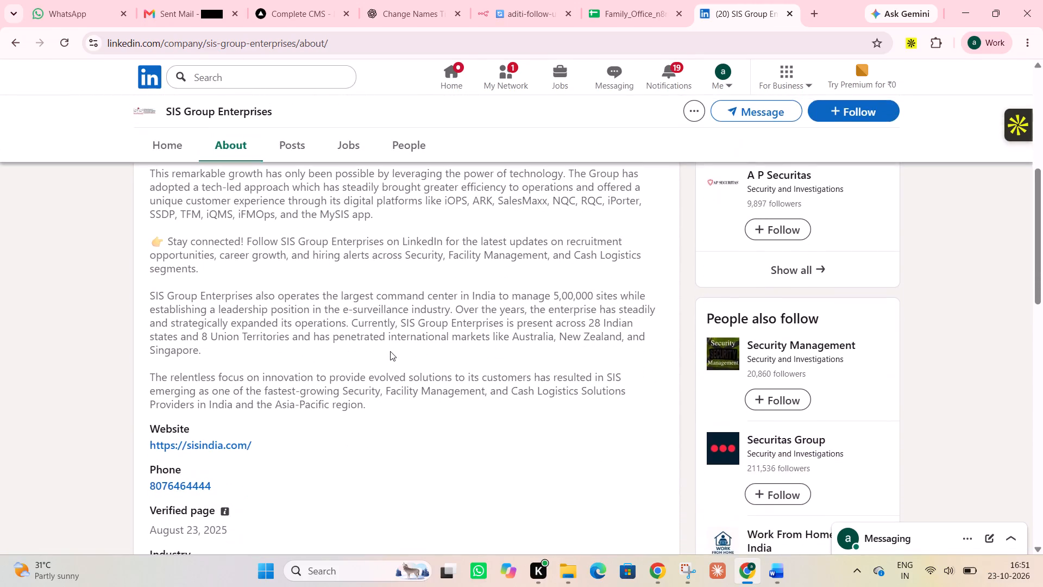
scroll(390, 351, "down", 1)
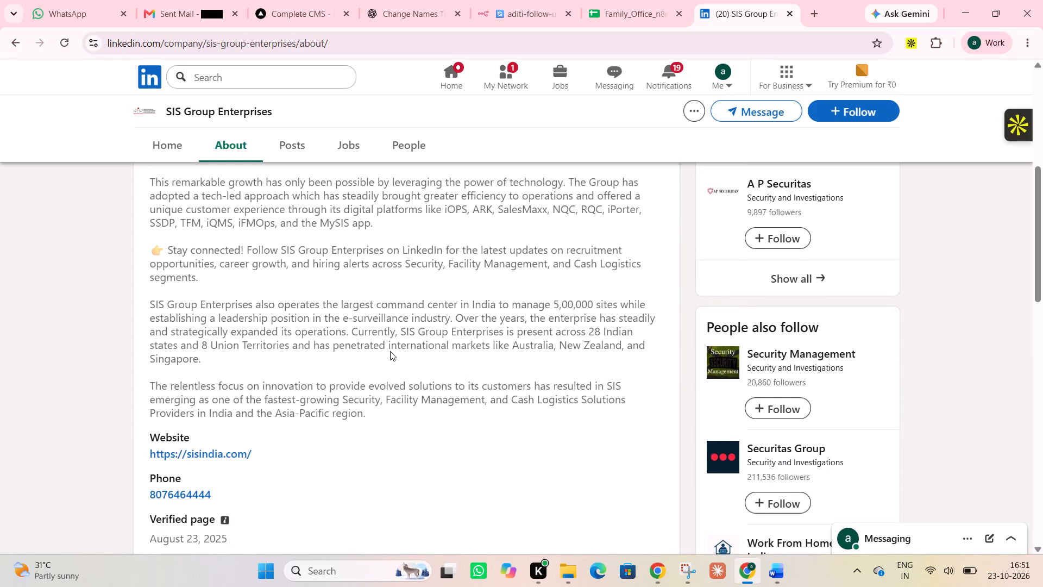
scroll(390, 351, "down", 1)
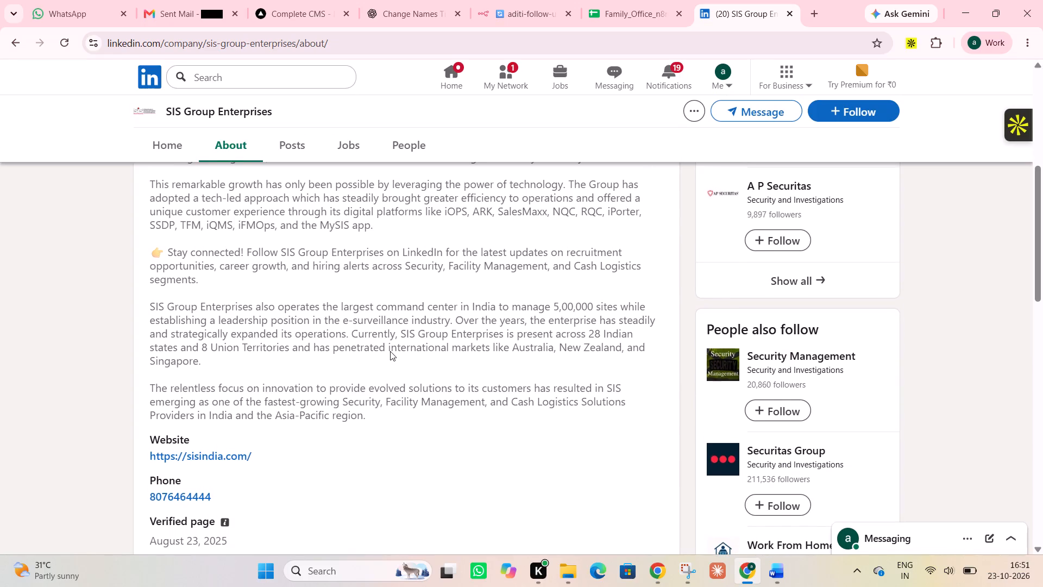
scroll(390, 351, "down", 1)
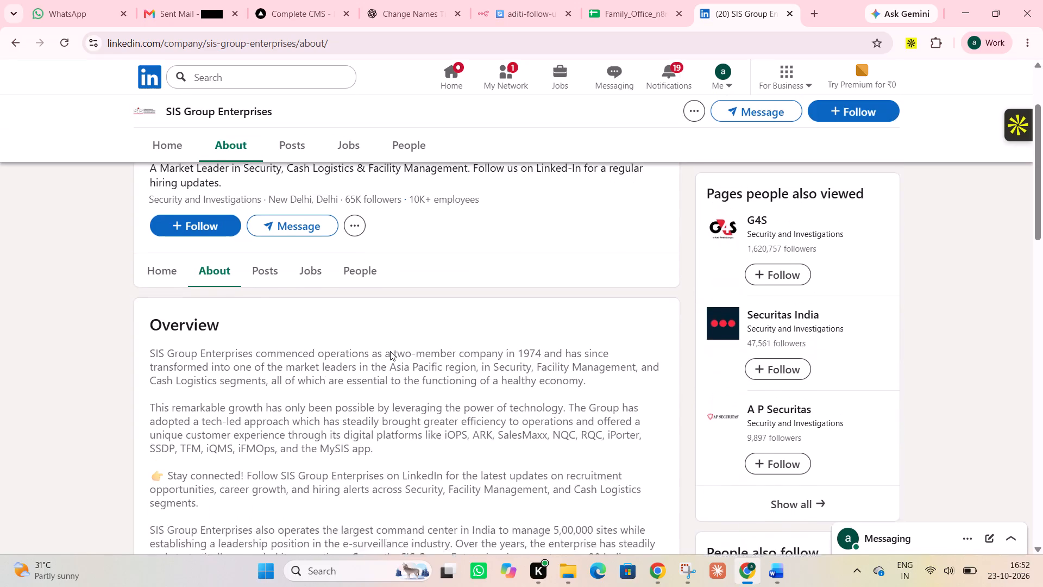
Check the Jobs section of the SIS Group Enterprises LinkedIn page for openings.
left_click(313, 285)
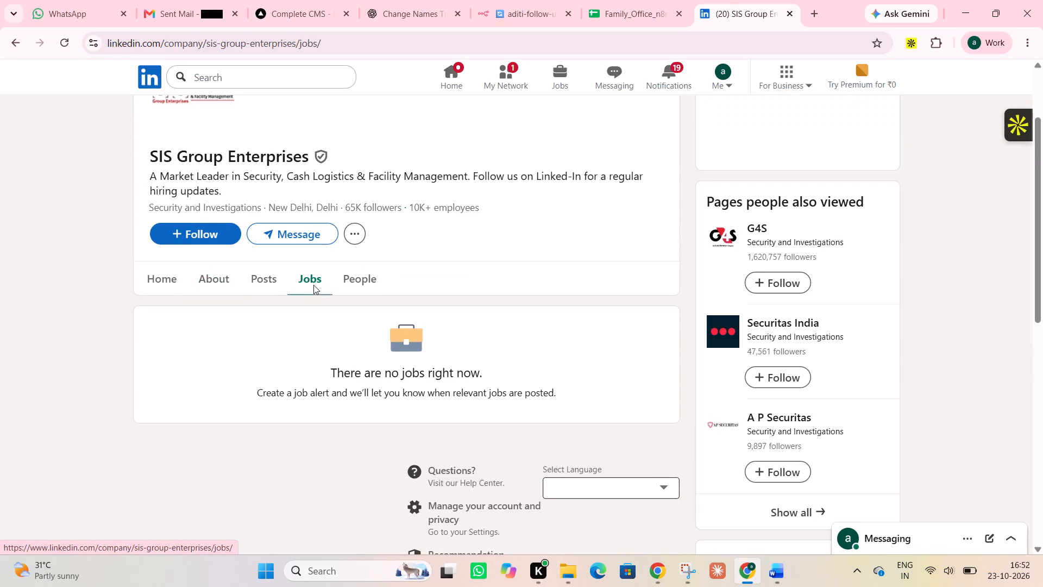
scroll(313, 285, "down", 1)
Return to the company's About details via its LinkedIn home page and follow the website link to sisindia.com.
left_click(163, 231)
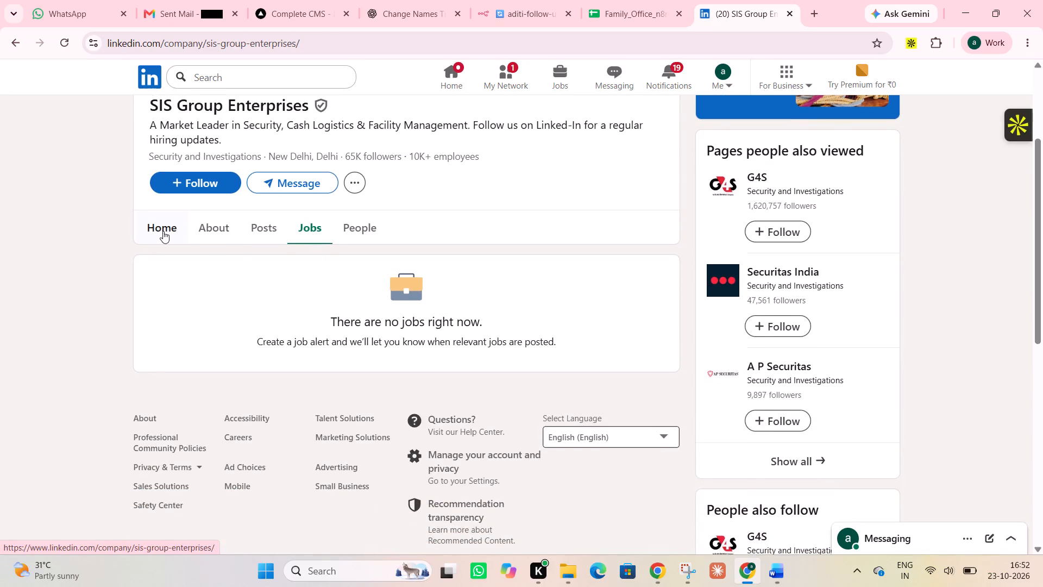
scroll(257, 348, "down", 1)
left_click(341, 358)
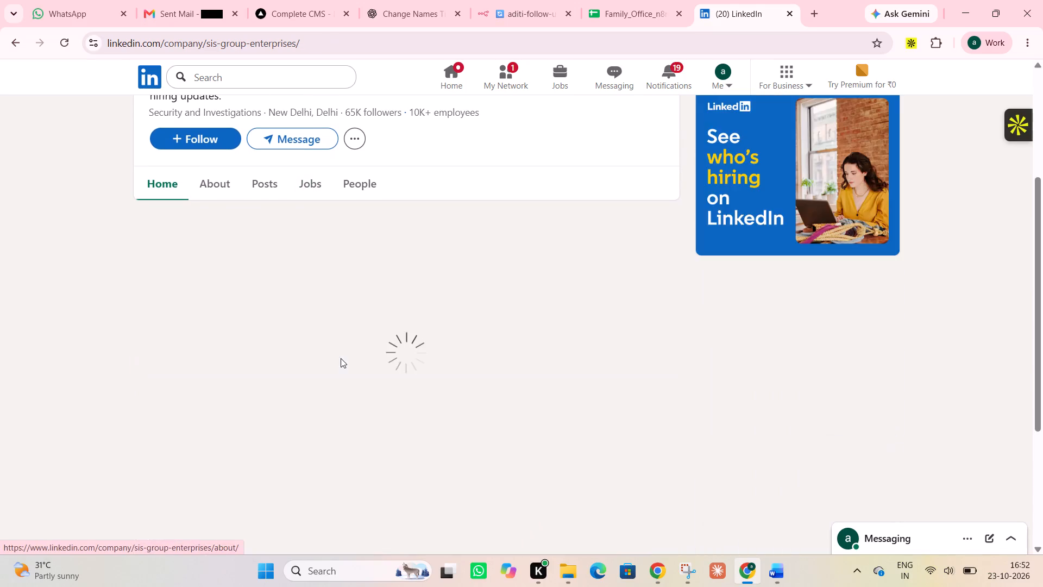
scroll(341, 358, "down", 2)
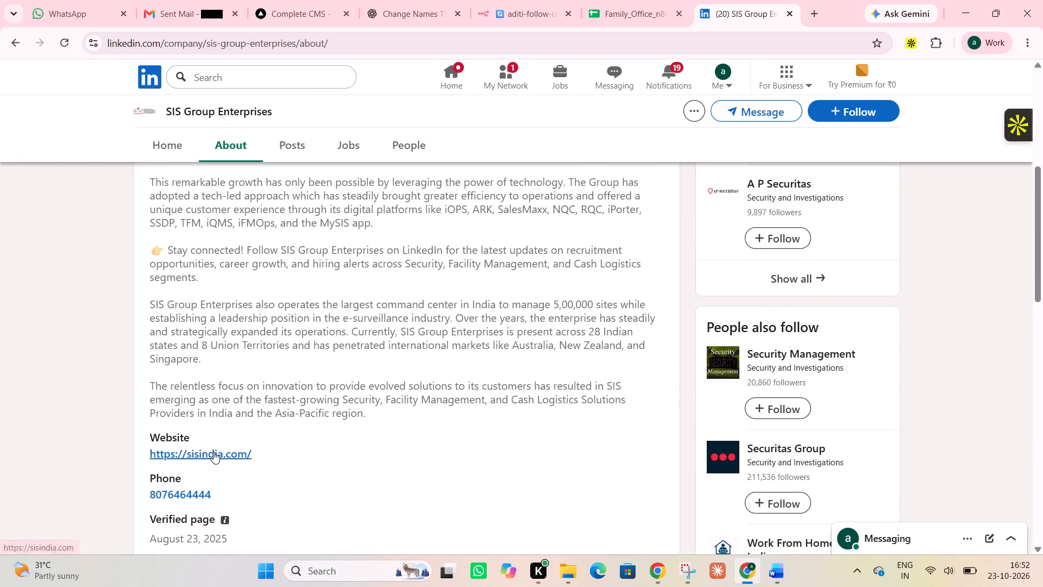
left_click(213, 452)
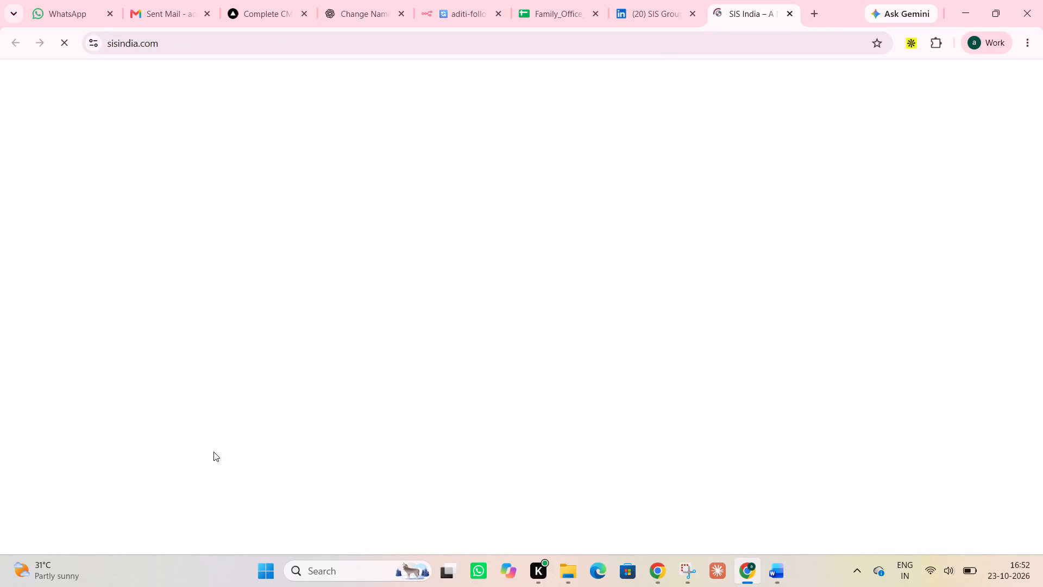
Look through the SIS India home page's company introduction, business segments and Group Facts and Figures section.
scroll(213, 452, "down", 1)
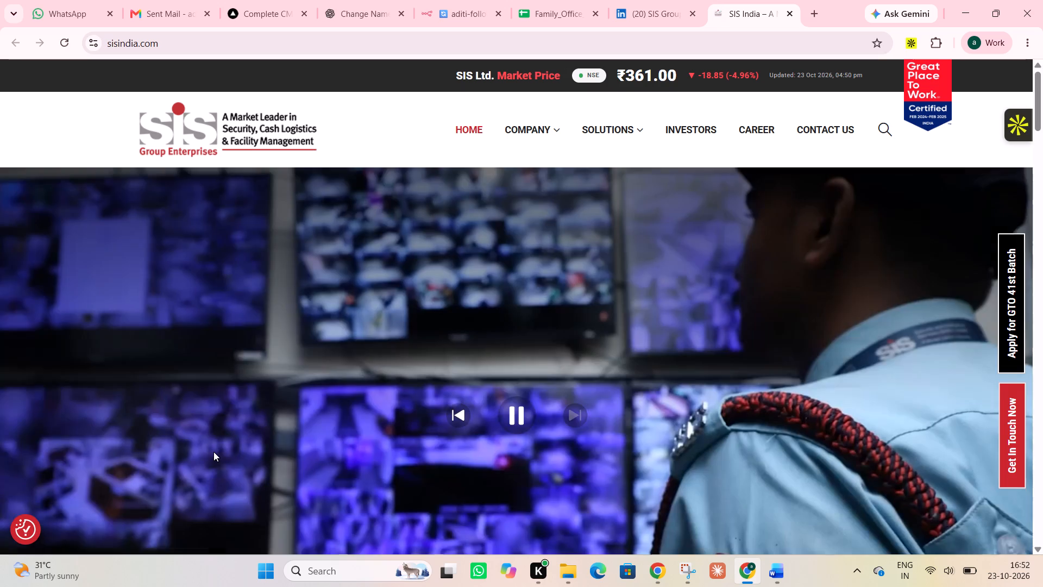
scroll(213, 452, "down", 7)
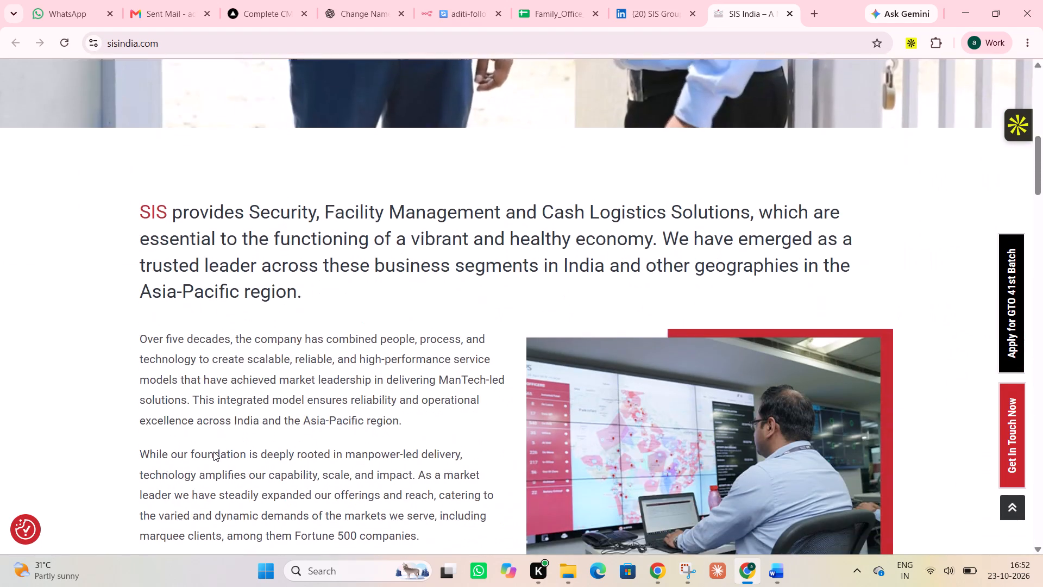
scroll(213, 452, "down", 7)
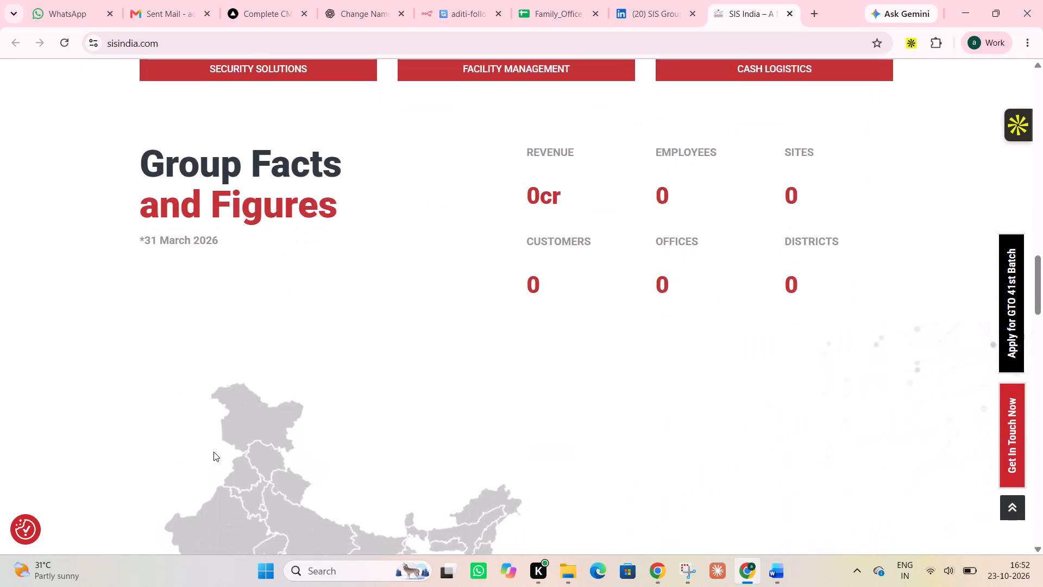
scroll(213, 452, "down", 3)
scroll(213, 452, "up", 15)
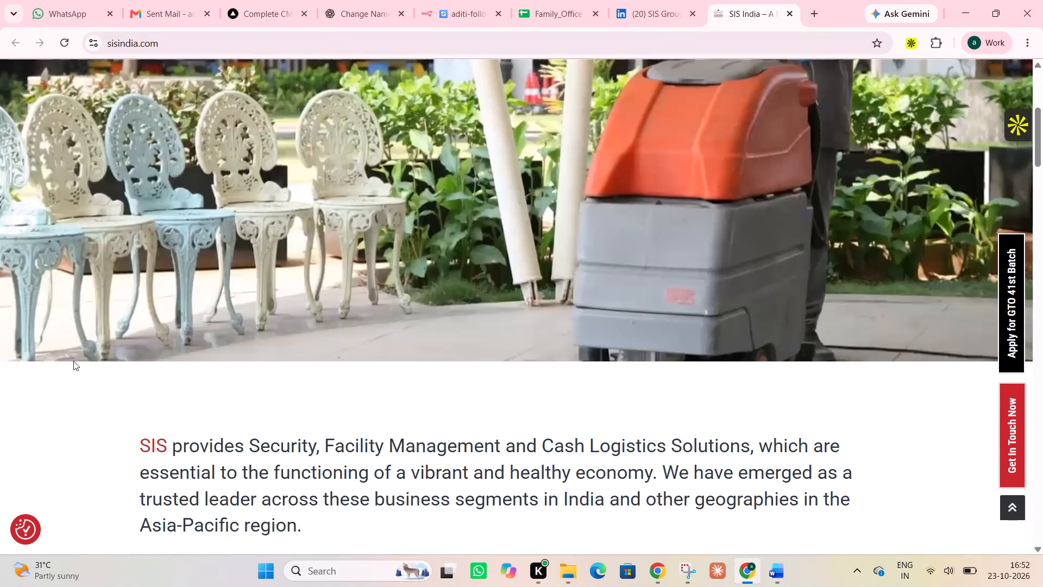
Leave the SIS India website and go back through the SIS Group Enterprises LinkedIn pages to the Google results for sis limited okhla phase 1.
scroll(30, 315, "up", 4)
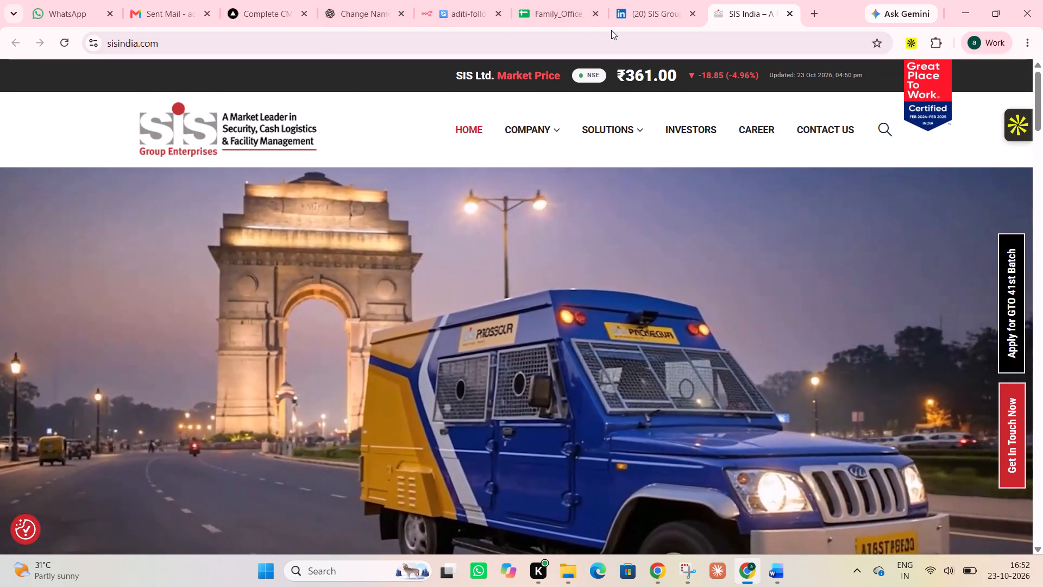
left_click(649, 0)
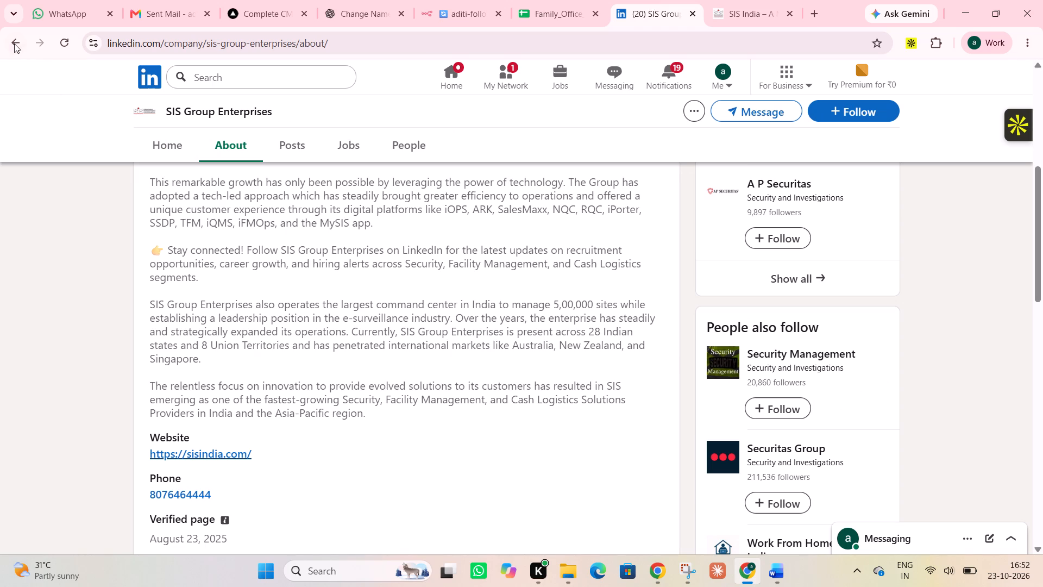
left_click(14, 43)
left_click(19, 42)
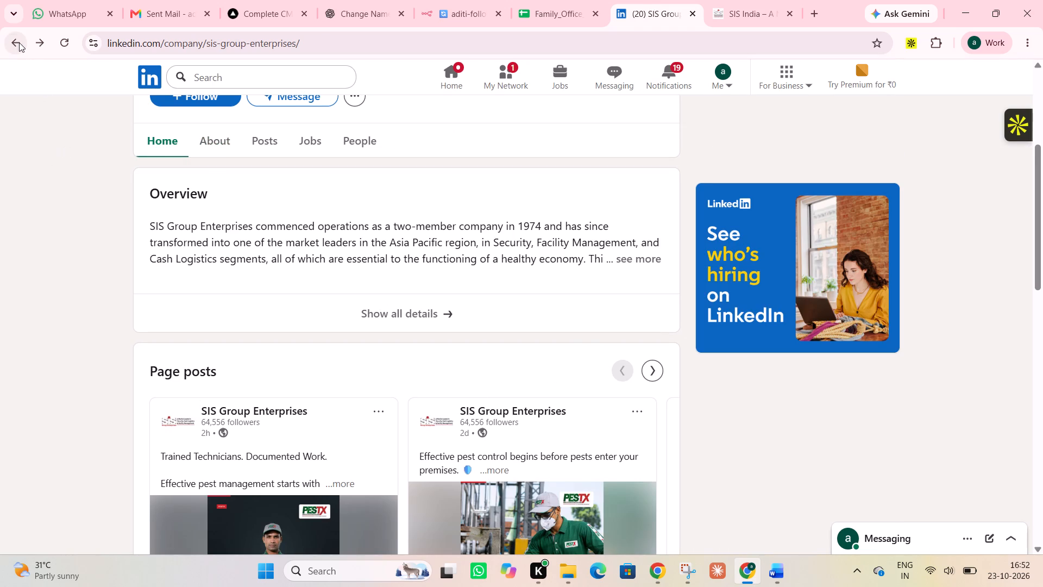
scroll(189, 139, "up", 6)
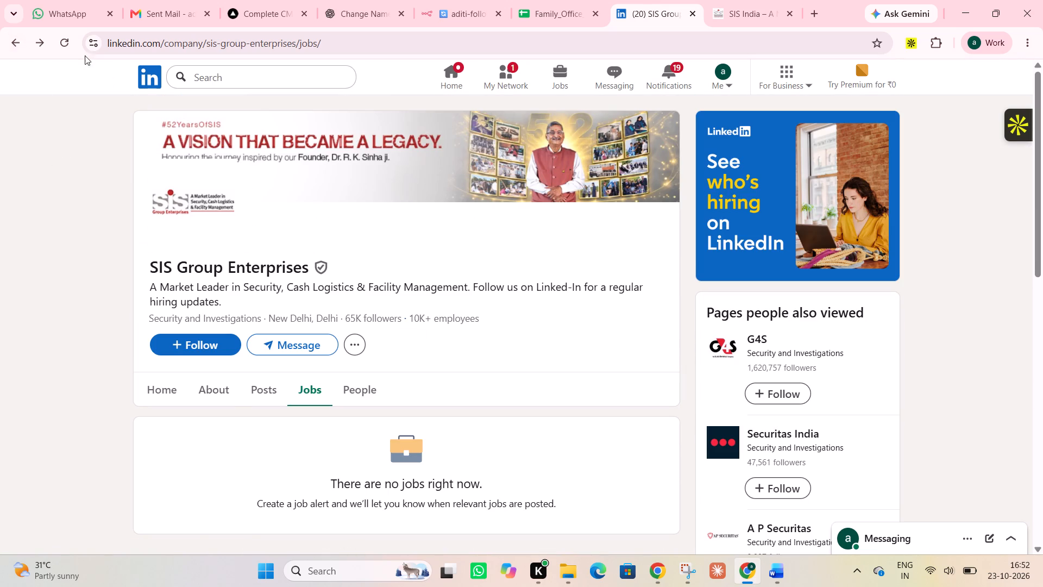
left_click(9, 33)
left_click(9, 33)
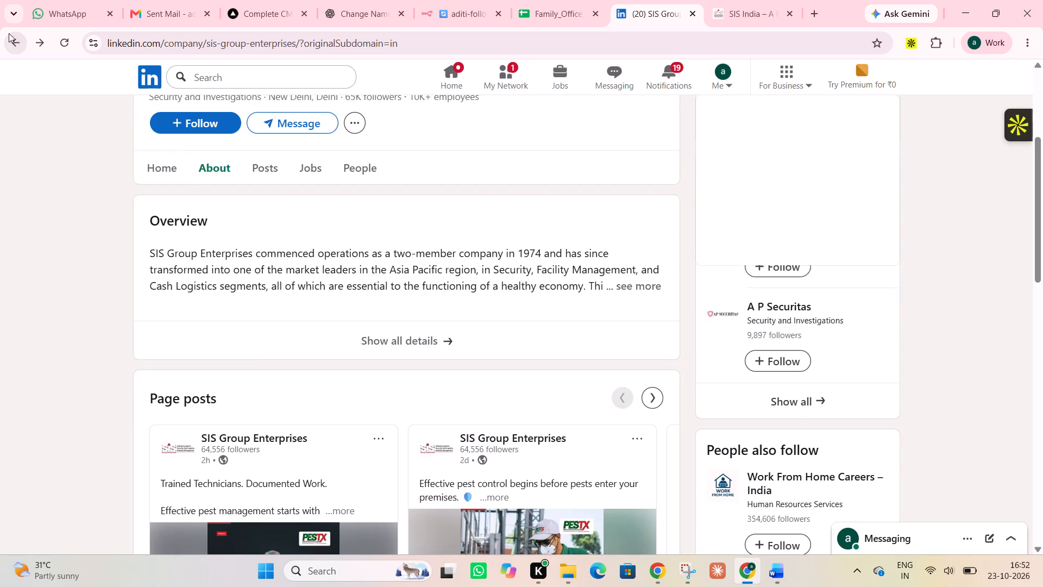
left_click(12, 38)
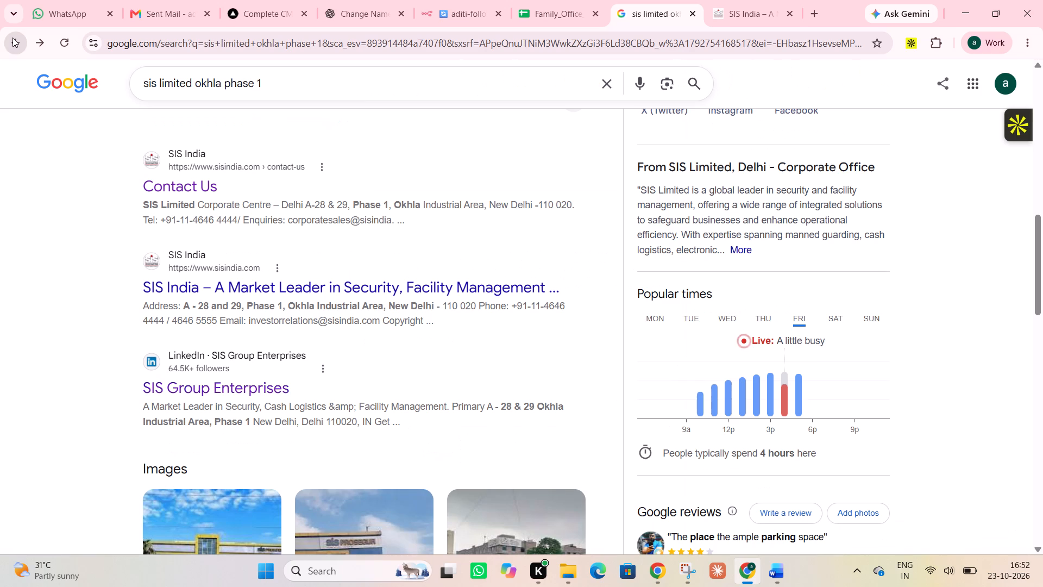
scroll(174, 280, "up", 11)
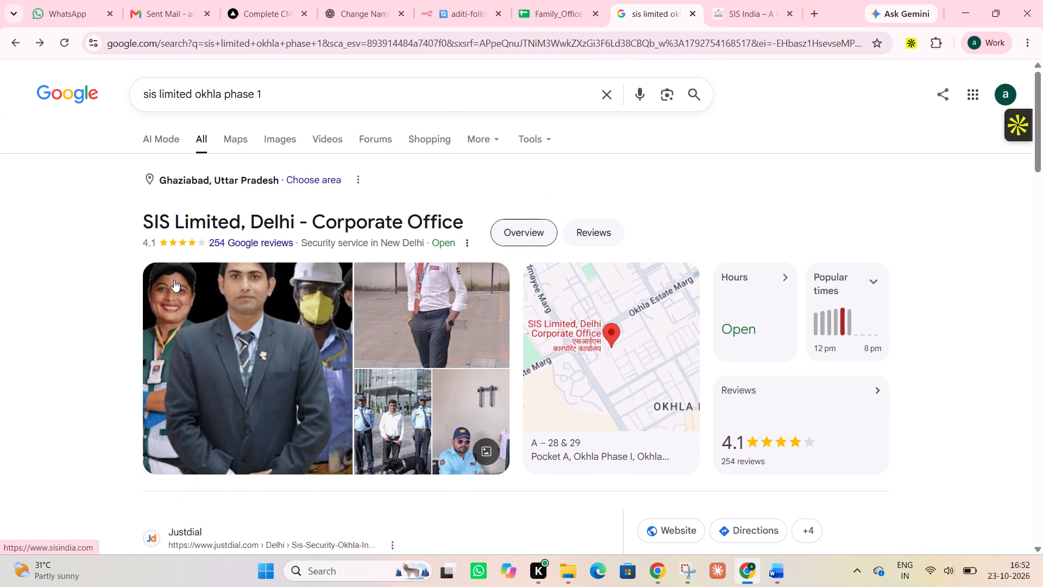
Browse the image results for sis limited okhla phase 1 to see the company's offices and staff.
left_click(276, 147)
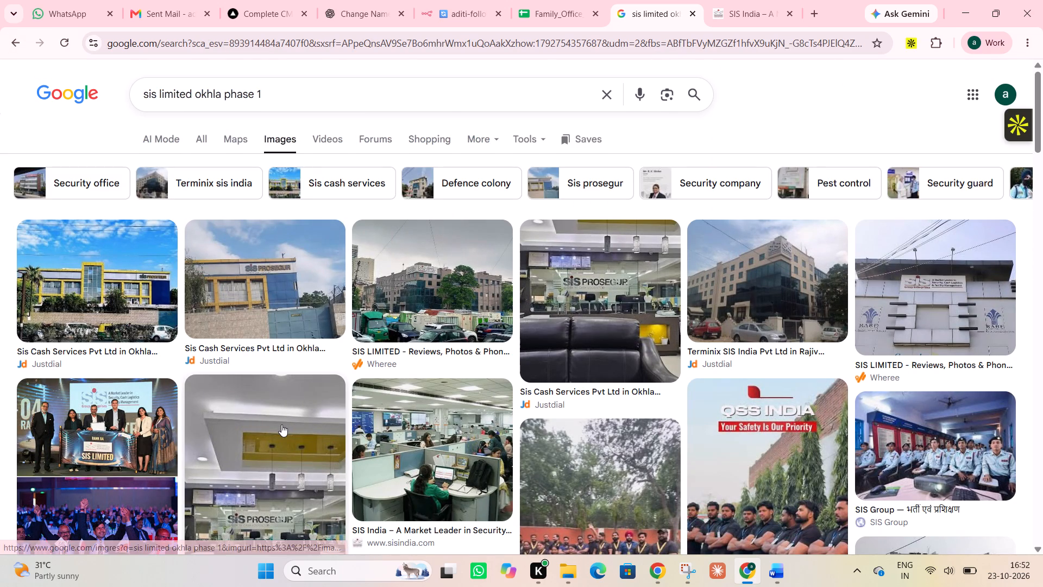
scroll(281, 424, "down", 1)
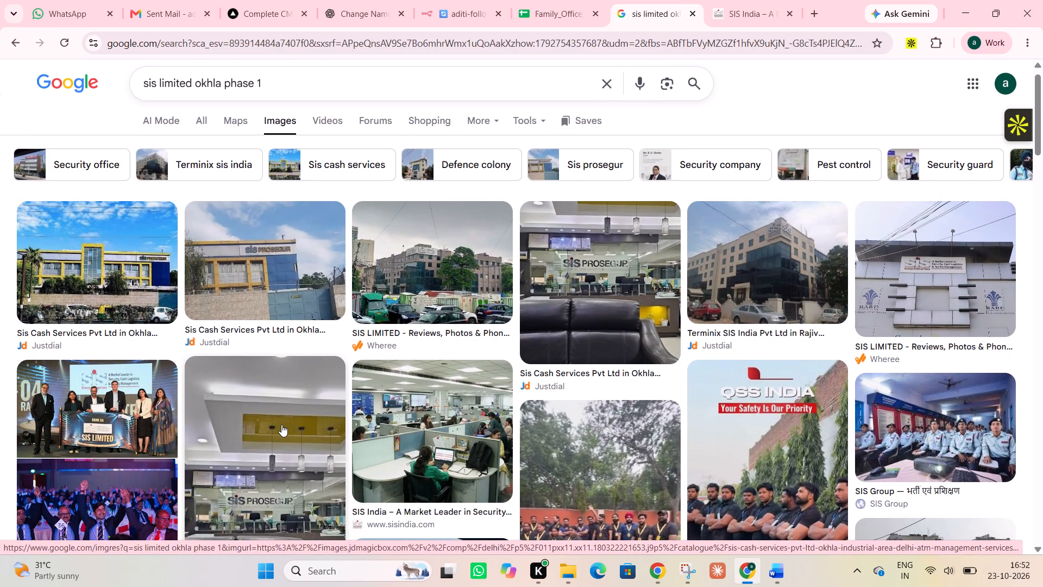
scroll(281, 424, "down", 1)
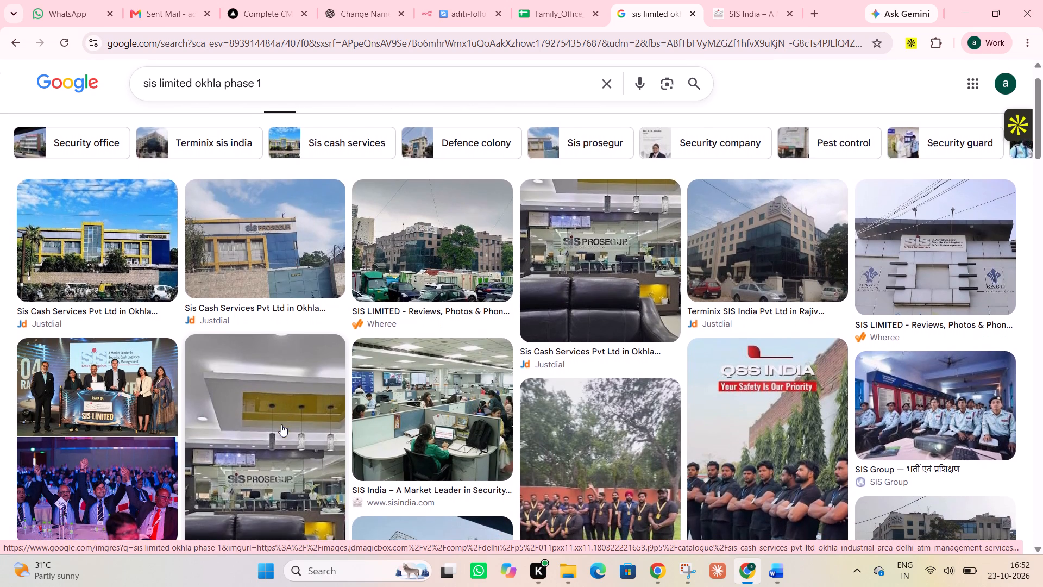
scroll(281, 424, "down", 2)
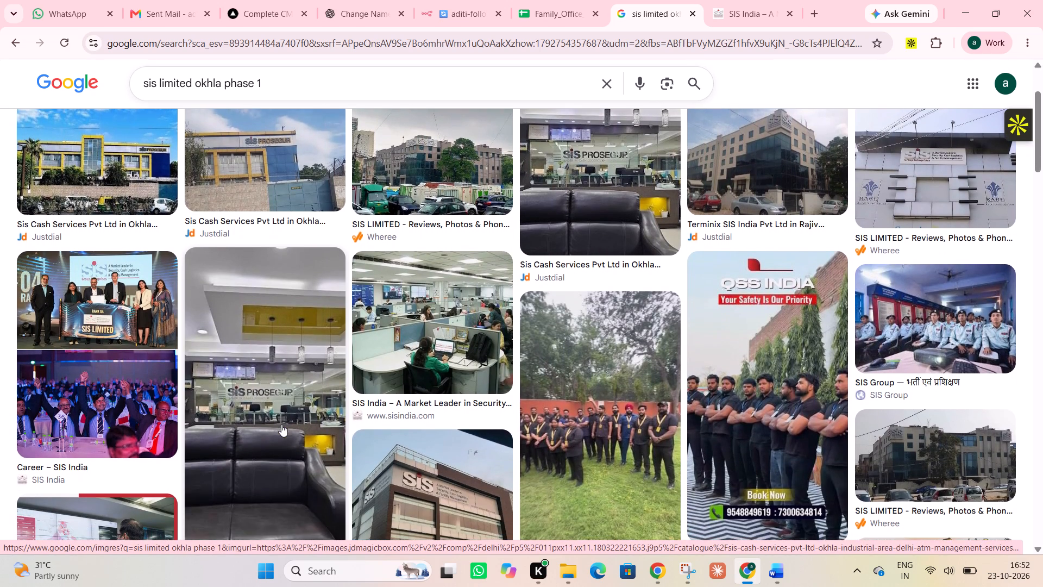
scroll(281, 424, "down", 4)
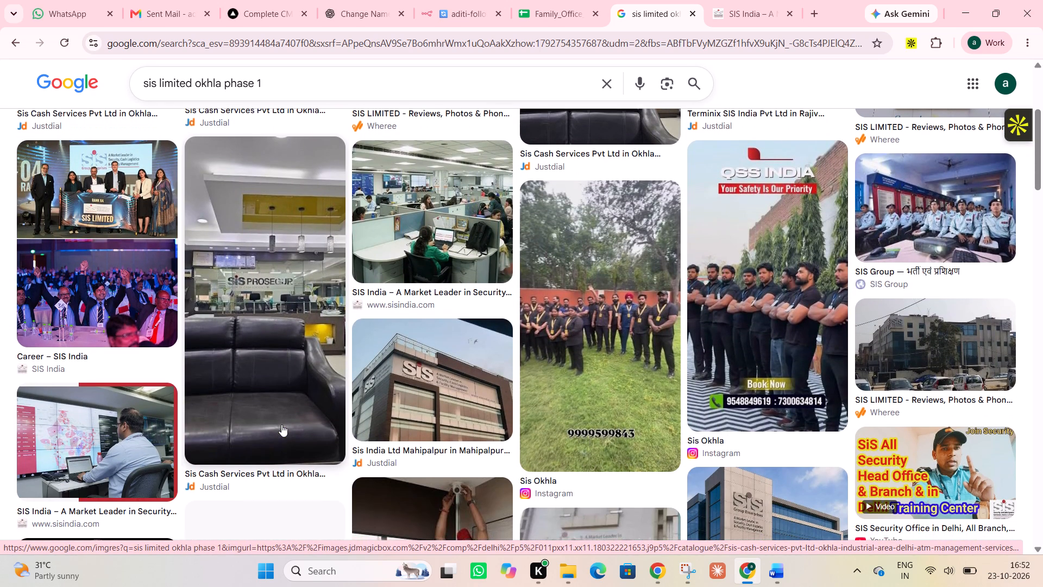
scroll(281, 424, "down", 2)
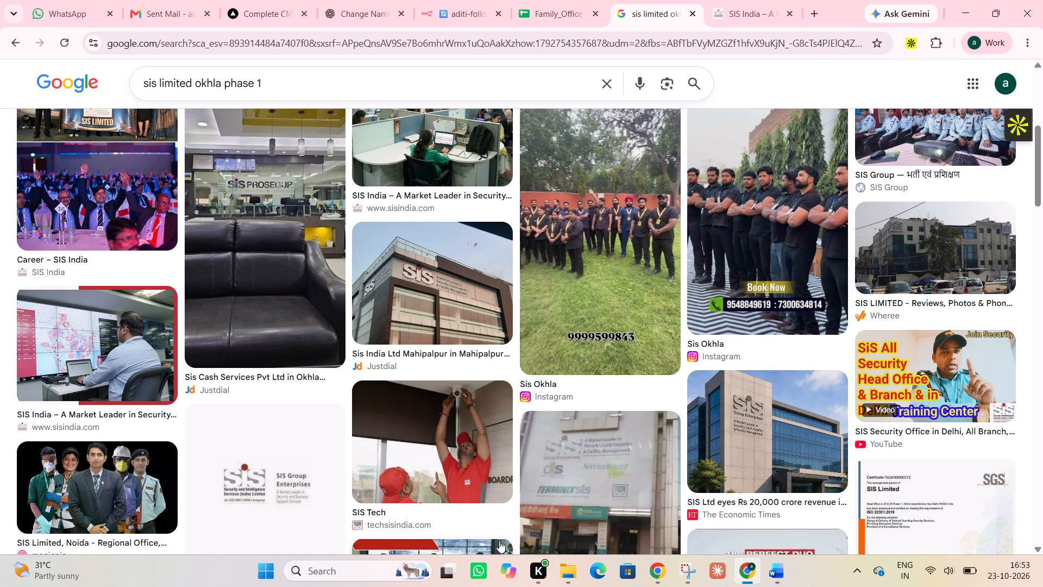
Switch to the Discount Template With Link (1) document in Word and delete blank lines above the last letter beginning "Dear,".
left_click(782, 579)
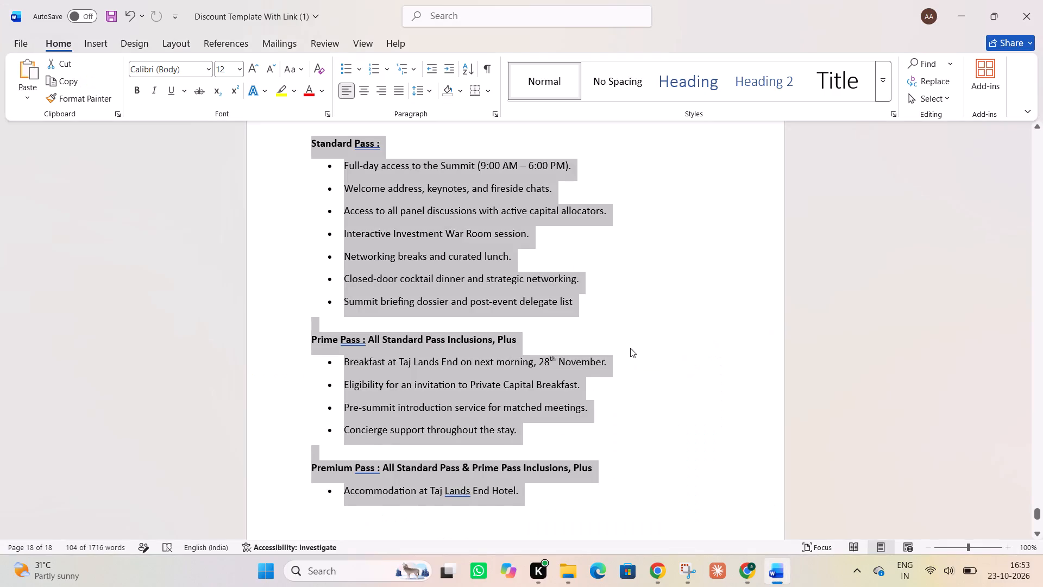
left_click(630, 348)
scroll(630, 348, "up", 6)
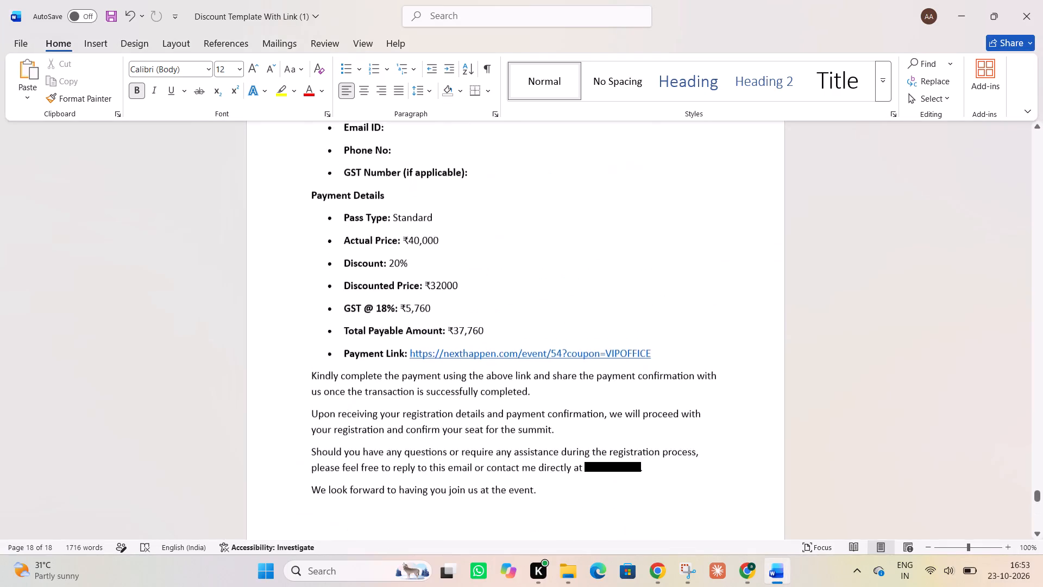
scroll(630, 348, "up", 5)
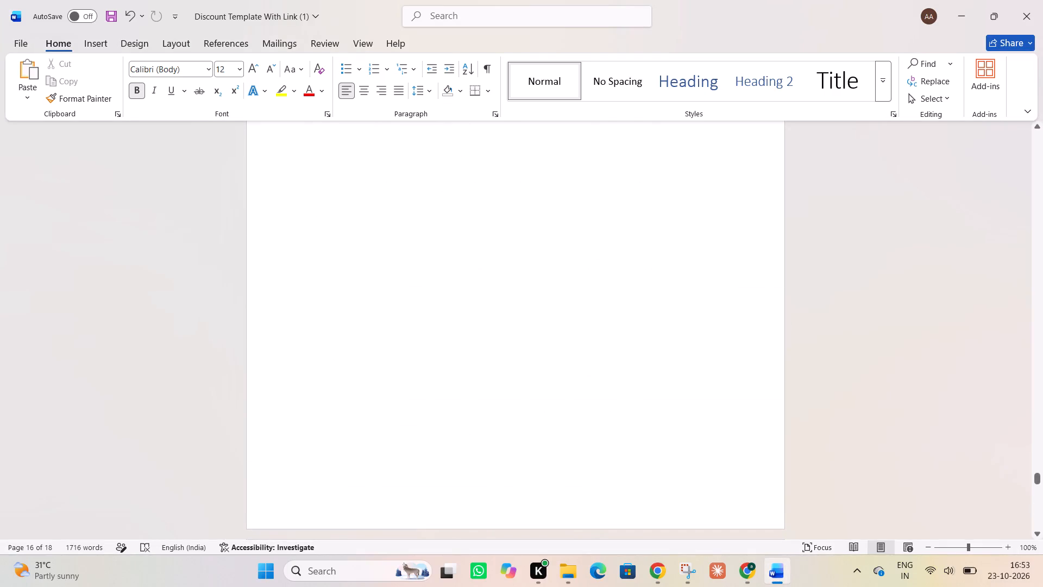
right_click(630, 348)
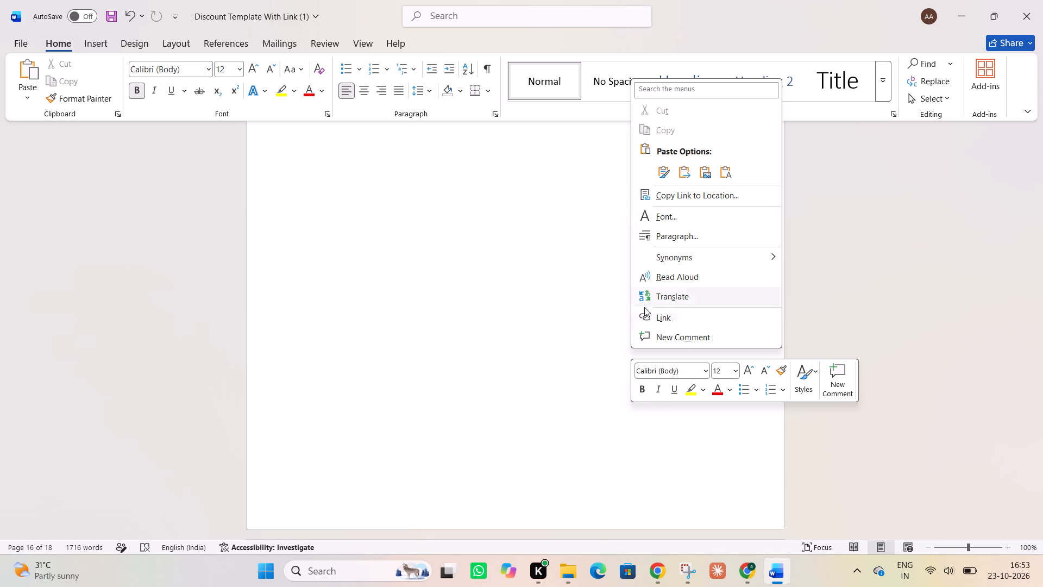
left_click(548, 336)
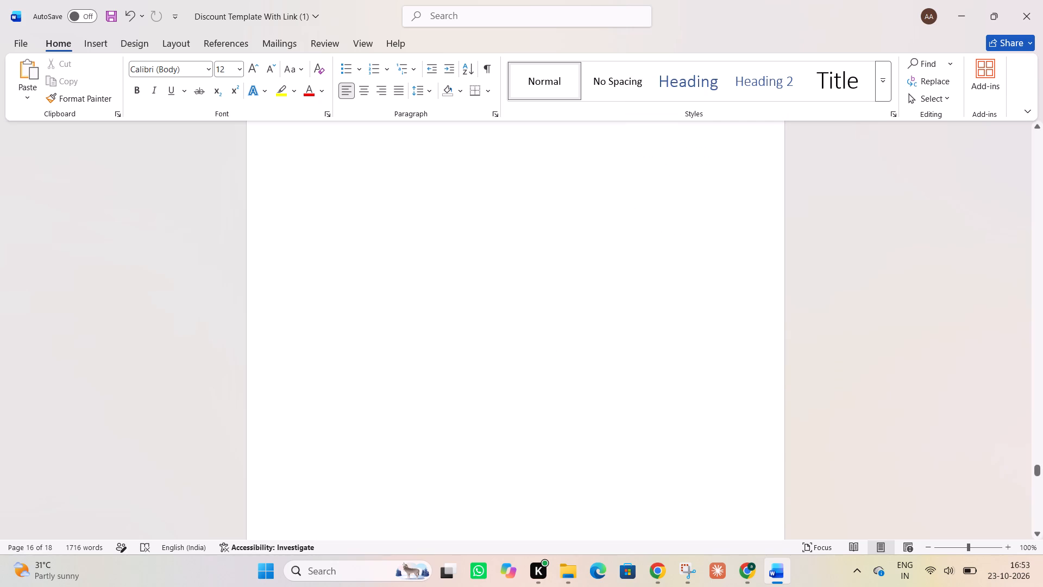
key("ctrl+x")
scroll(548, 336, "up", 5)
scroll(548, 336, "down", 1)
key("BackSpace")
key("BackSpace")
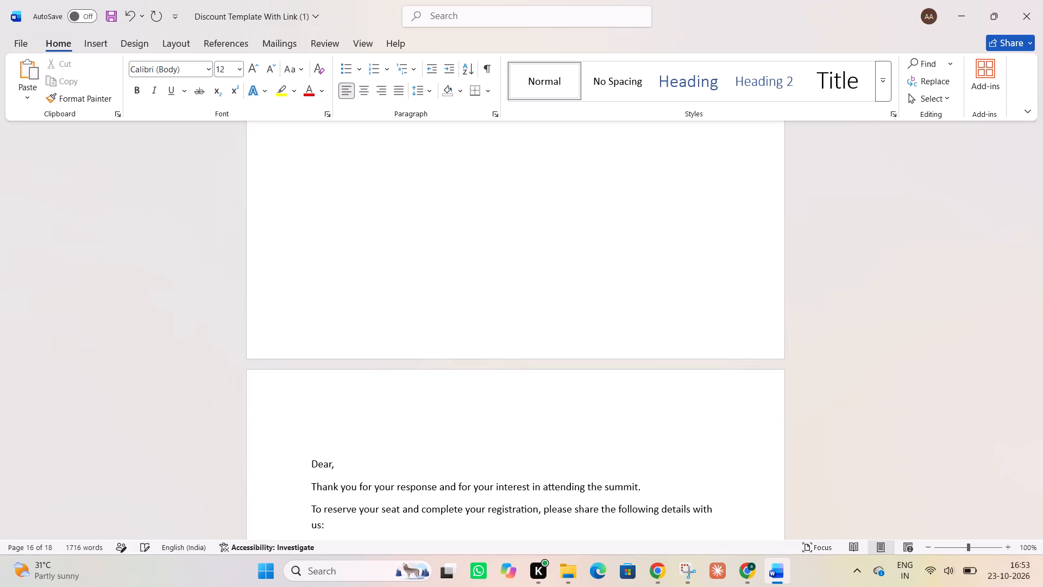
key("BackSpace")
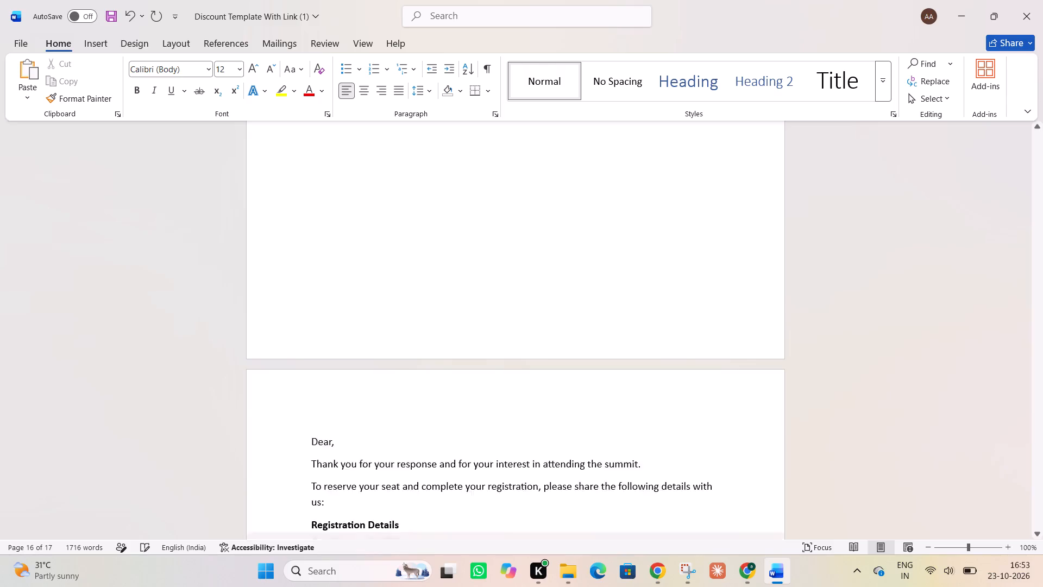
Delete the blank lines above the VIPOFFICE letter before the pass inclusions until it closely follows the NAVRATRI15 letter.
scroll(548, 336, "up", 8)
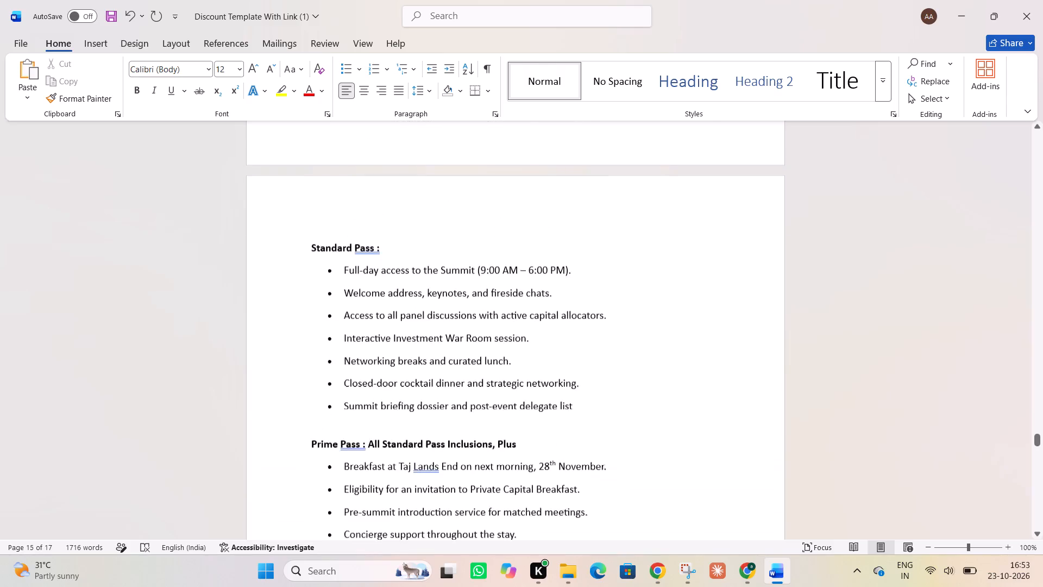
scroll(548, 336, "up", 5)
scroll(548, 336, "right", 1)
scroll(548, 336, "up", 2)
scroll(548, 336, "right", 1)
scroll(548, 336, "up", 1)
scroll(548, 336, "down", 1)
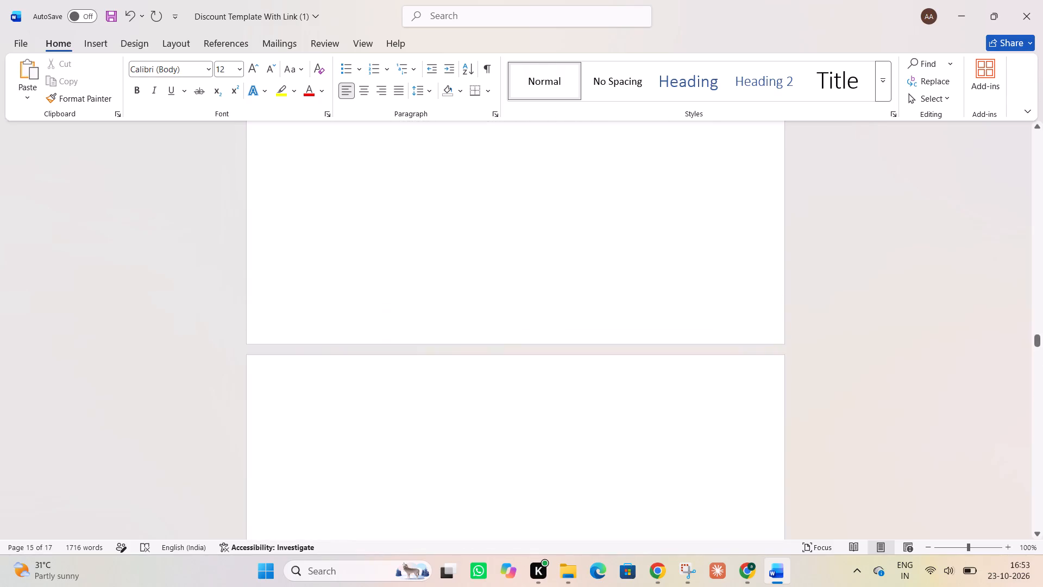
scroll(548, 336, "down", 2)
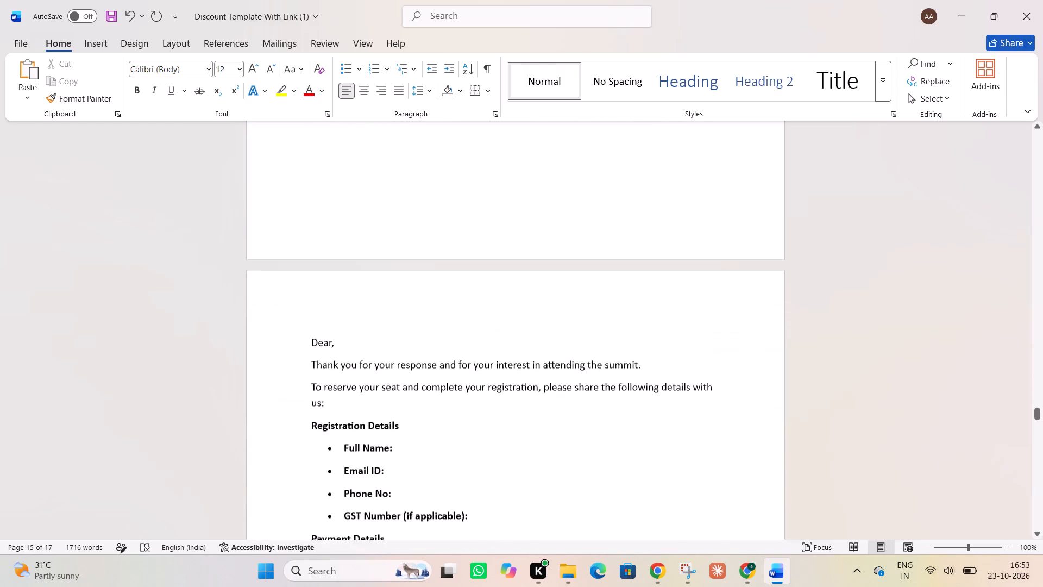
left_click(309, 329)
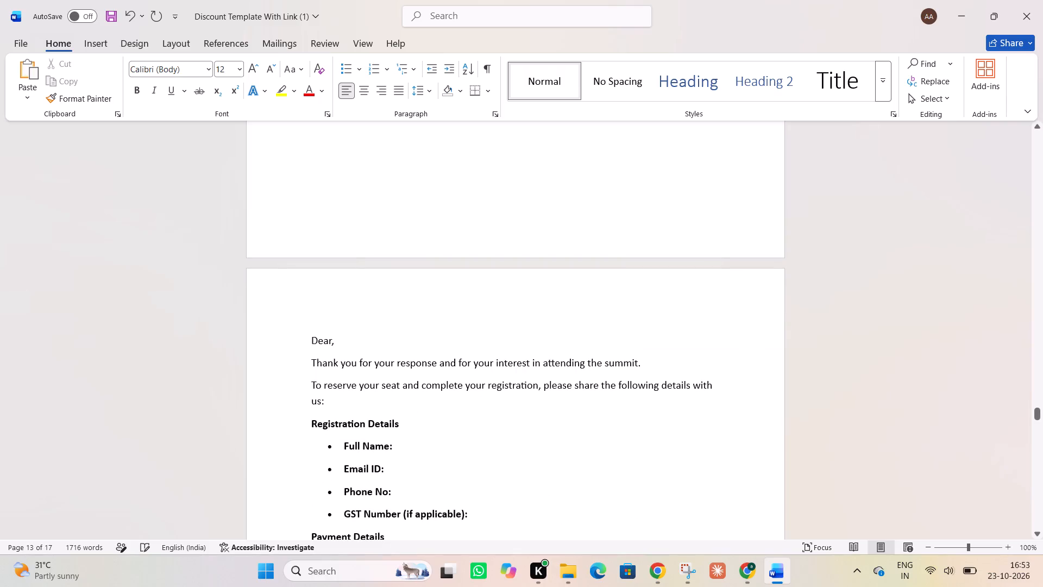
key("Return")
key("BackSpace")
key("BackSpace")
key("BackSpace")
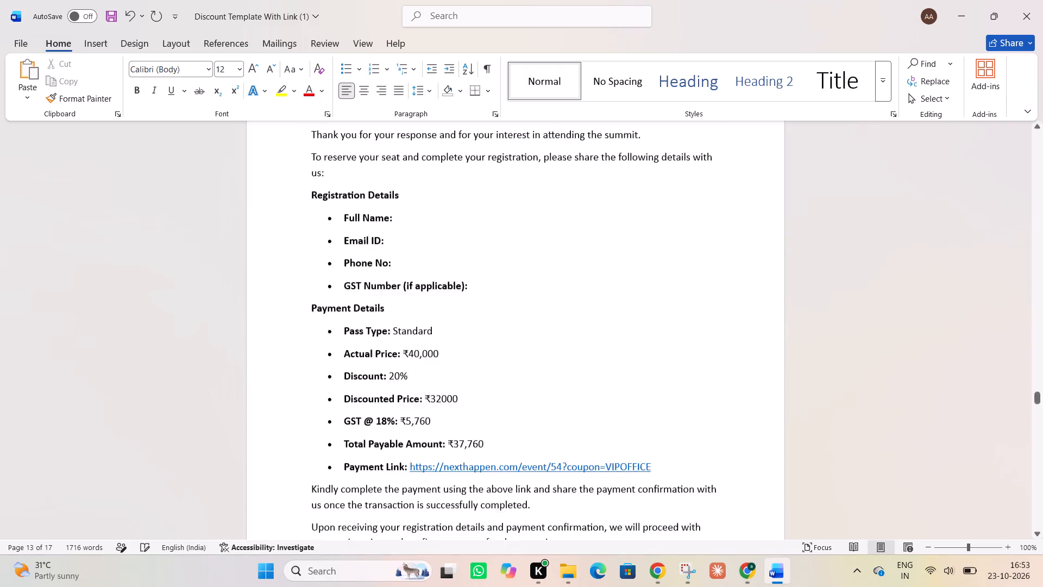
scroll(309, 329, "up", 3)
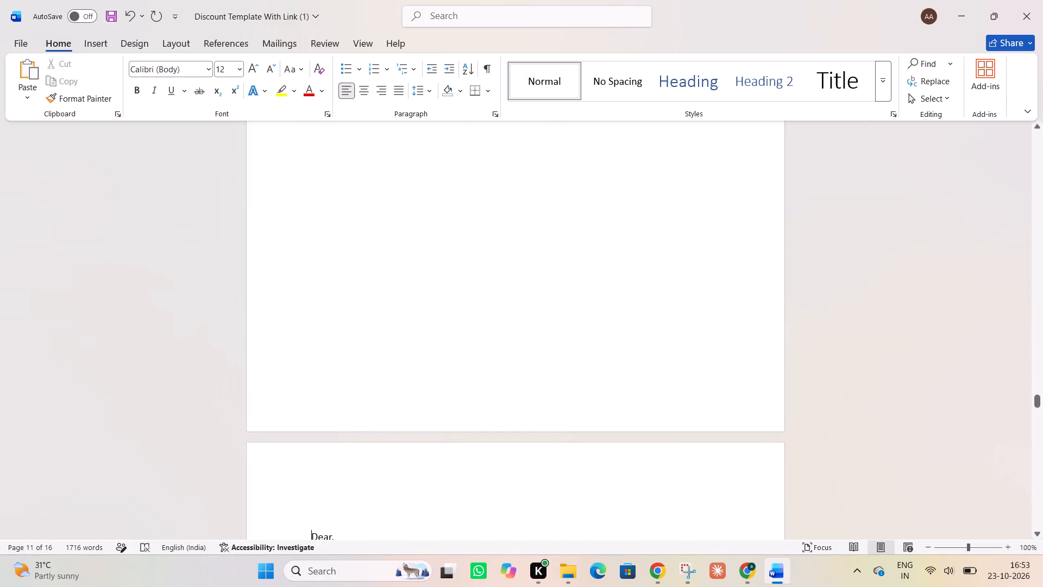
key("BackSpace")
key("BackSpace")
key("BackSpace")
scroll(309, 329, "up", 4)
scroll(309, 329, "right", 1)
scroll(309, 329, "up", 1)
scroll(309, 329, "right", 1)
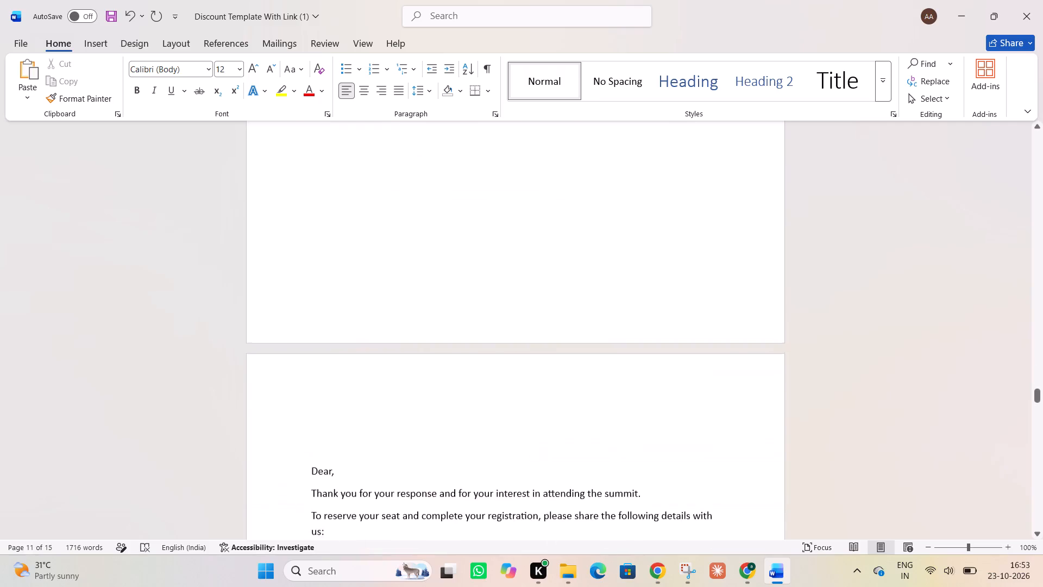
scroll(309, 329, "right", 1)
key("BackSpace")
key("BackSpace")
key("BackSpace")
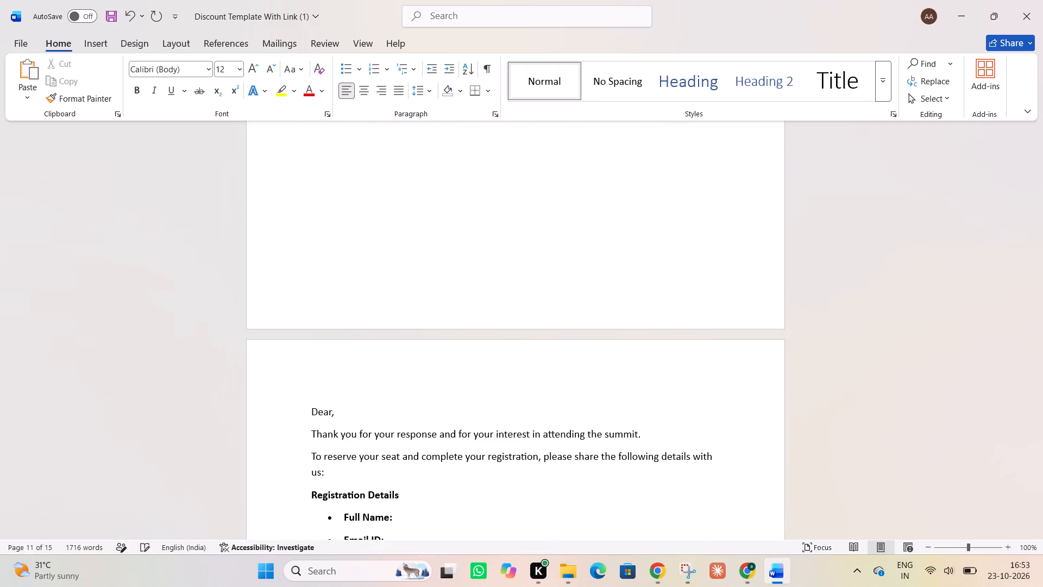
key("BackSpace")
scroll(309, 329, "up", 4)
scroll(309, 329, "down", 1)
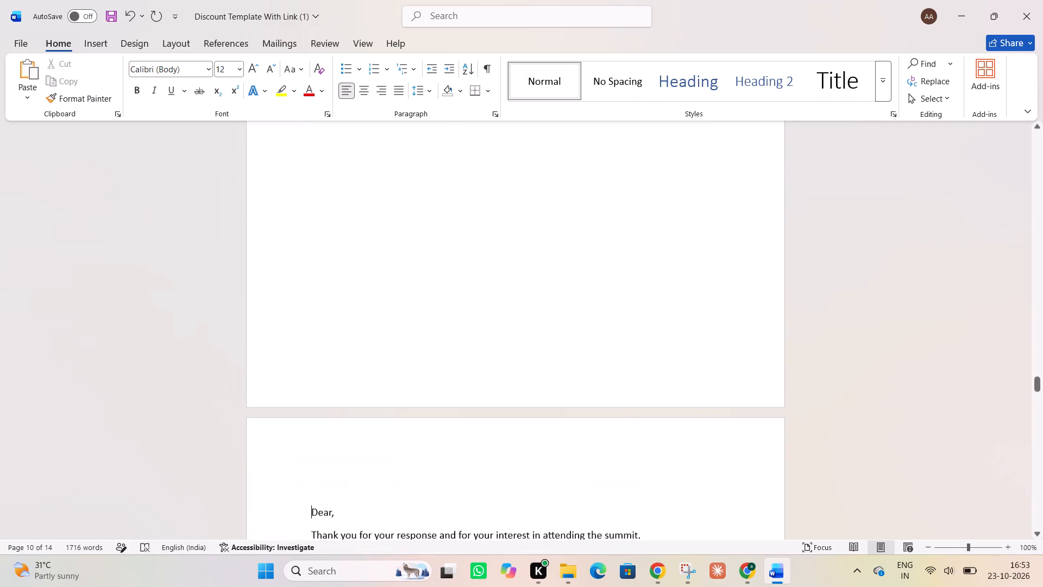
scroll(309, 329, "down", 1)
key("BackSpace")
key("BackSpace")
key("BackSpace")
key("BackSpace")
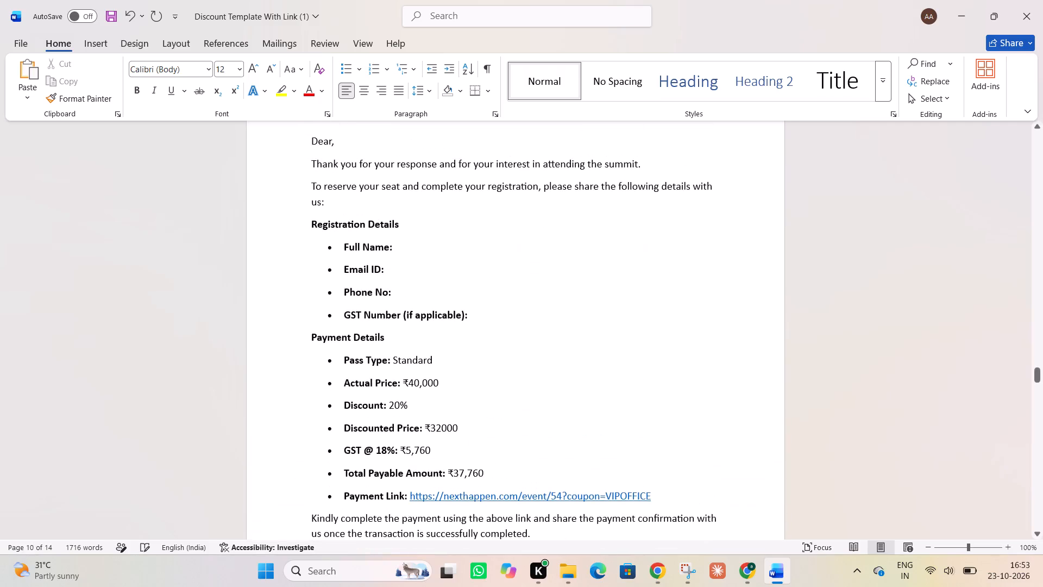
Insert blank lines above "Dear," of the Standard pass VIPOFFICE letter following the NAVRATRI15 letter until it starts at the top of a new page.
scroll(309, 329, "up", 3)
scroll(309, 329, "down", 1)
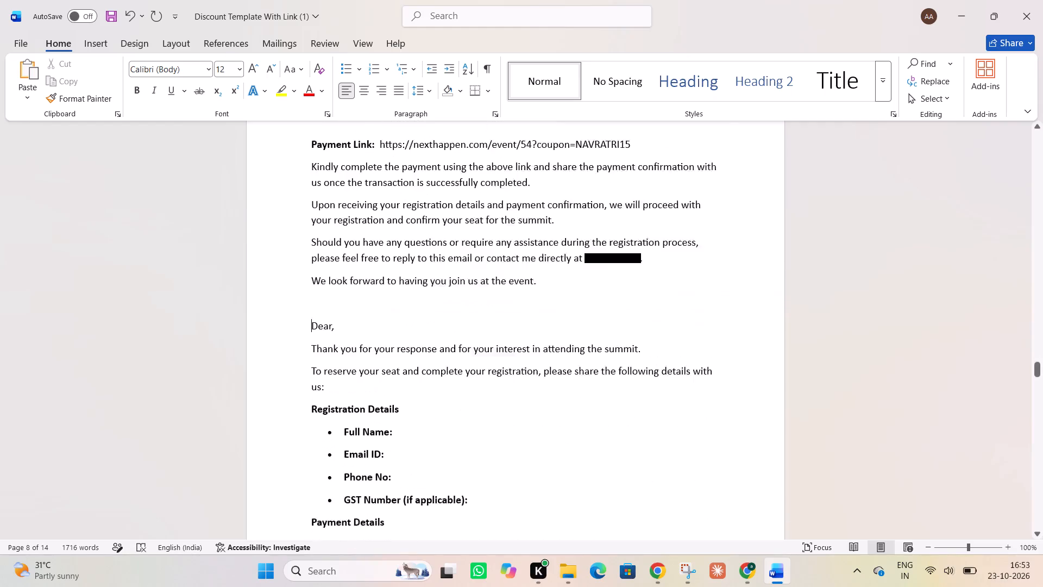
scroll(309, 329, "down", 1)
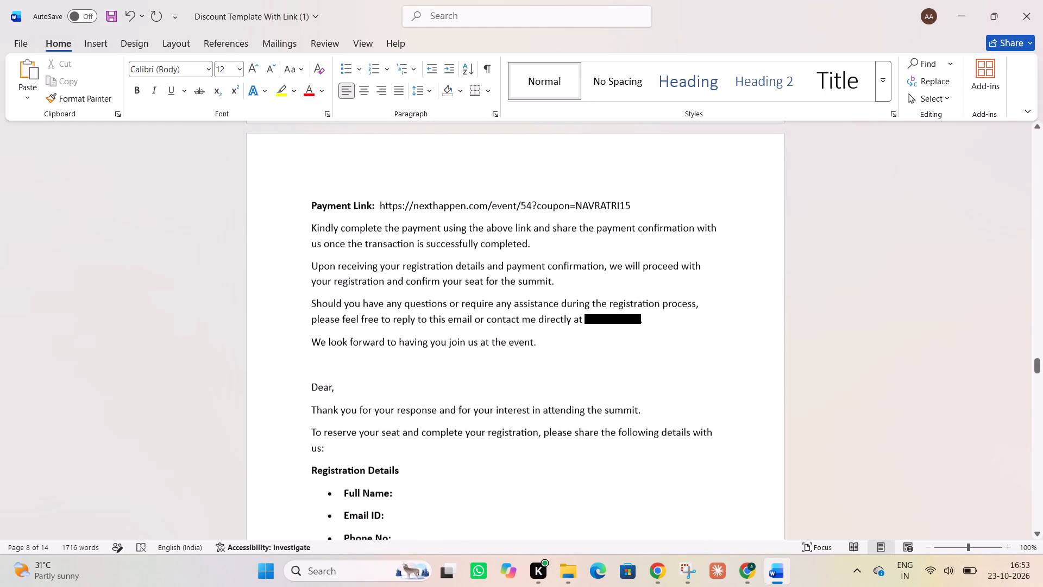
scroll(309, 329, "down", 1)
key("Return")
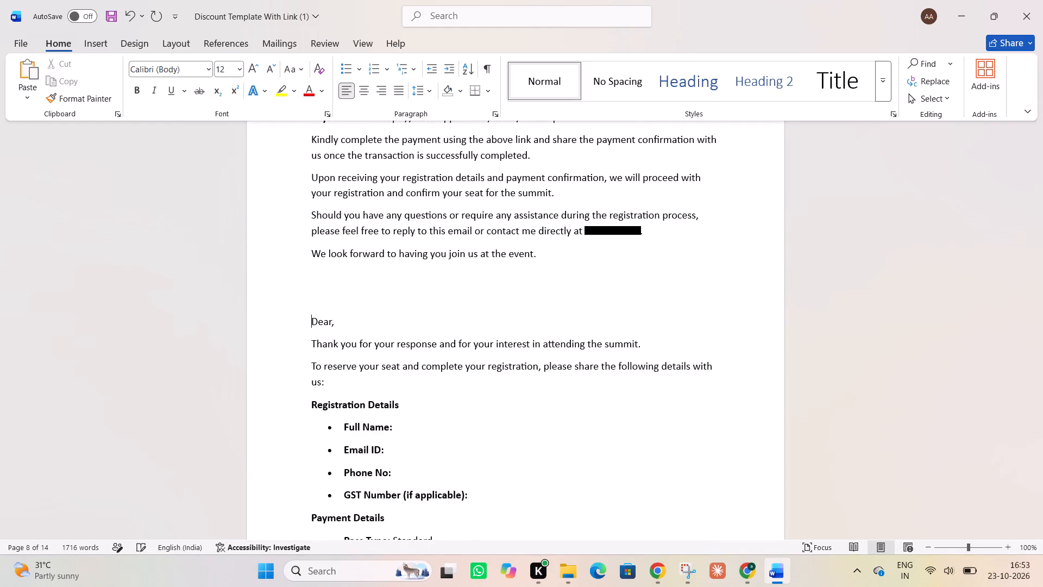
key("Return")
key("Return")
key("Return")
key("Return")
key("Return")
key("Return")
key("Return")
key("Return")
key("Return")
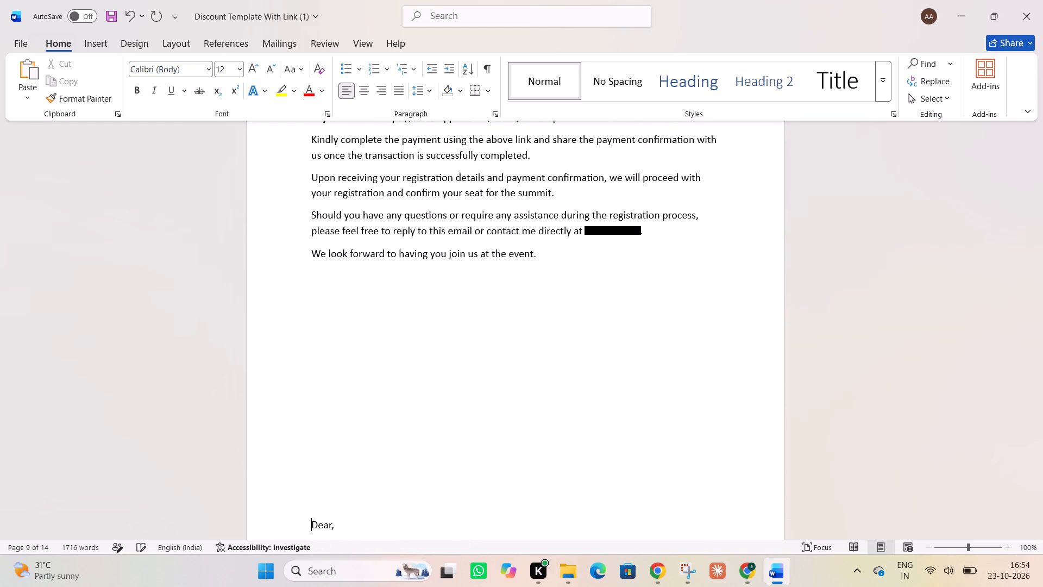
scroll(309, 329, "down", 3)
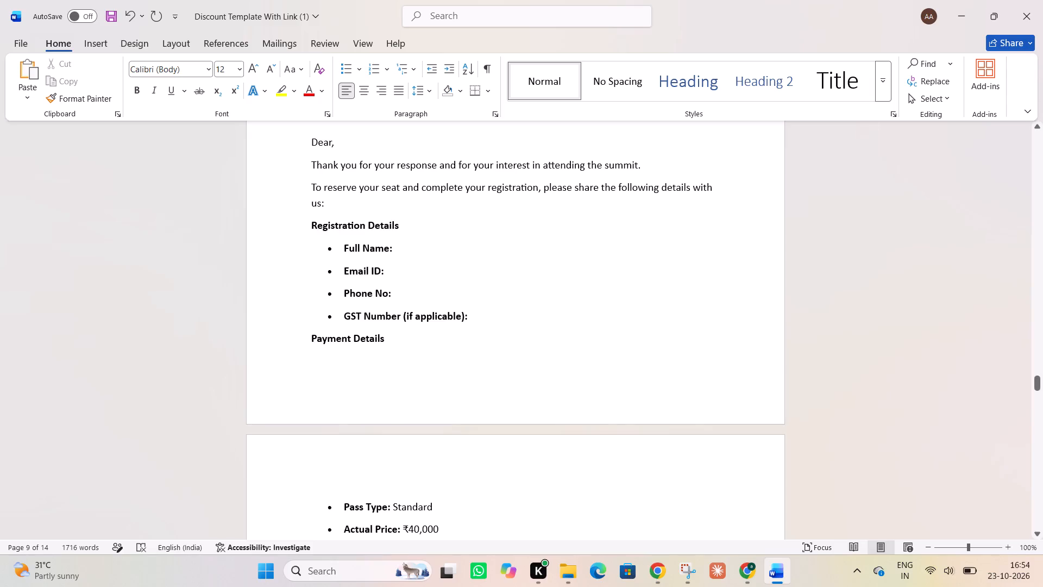
key("Return")
key("Return")
key("Return")
key("Return")
key("Return")
key("Return")
key("Return")
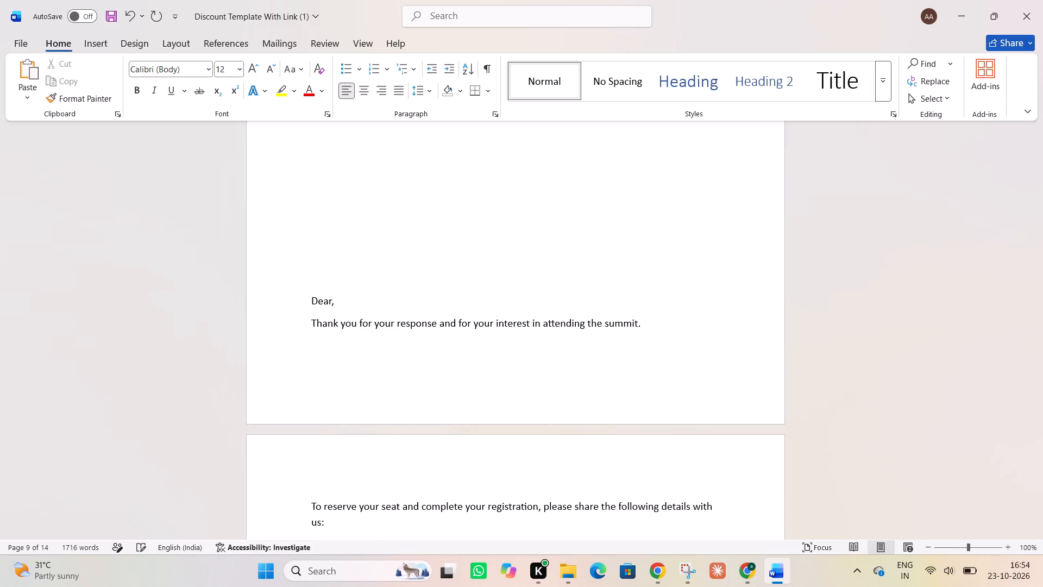
key("Return")
key("Return")
key("Return")
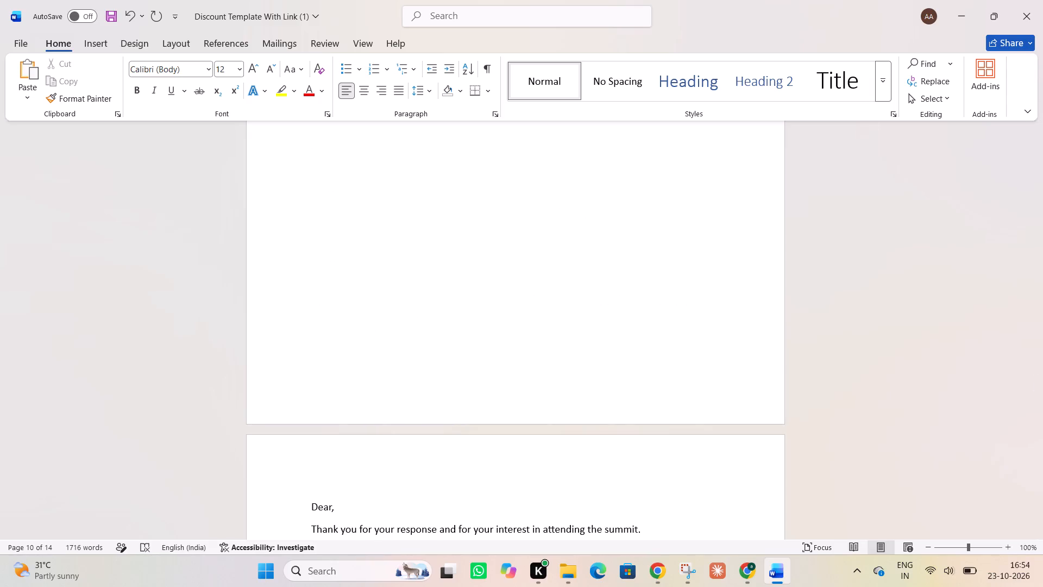
Check the end of the document after the Premium Pass inclusions and save the Discount Template With Link (1) document.
scroll(309, 329, "down", 7)
scroll(309, 329, "up", 7)
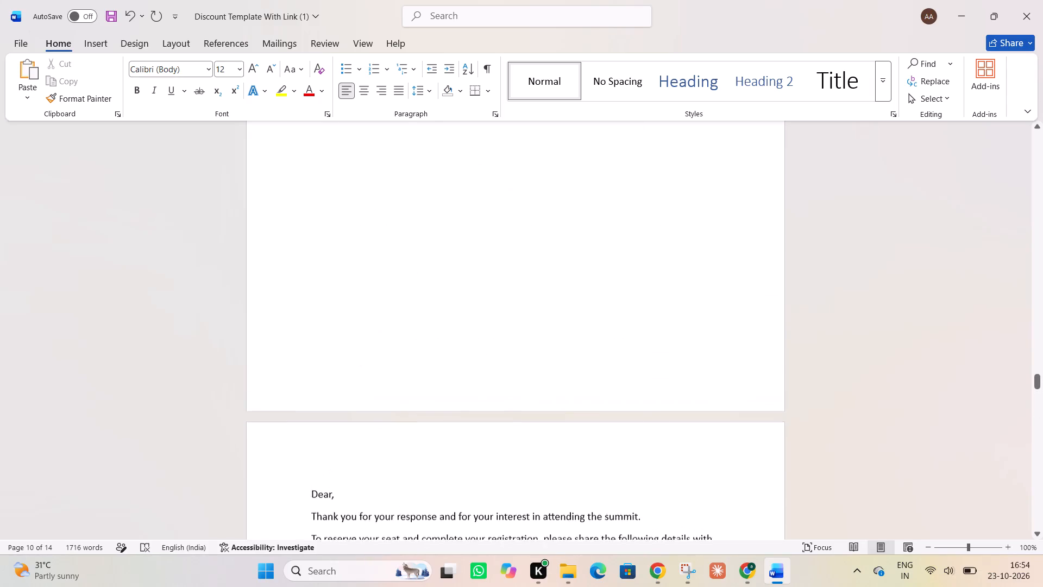
scroll(309, 329, "up", 2)
scroll(309, 329, "down", 13)
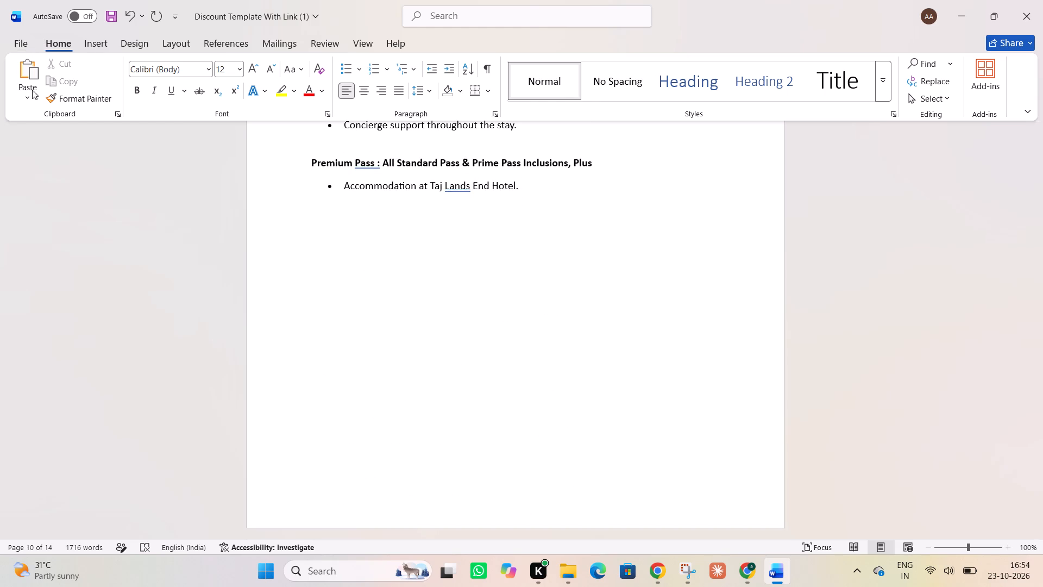
left_click(150, 202)
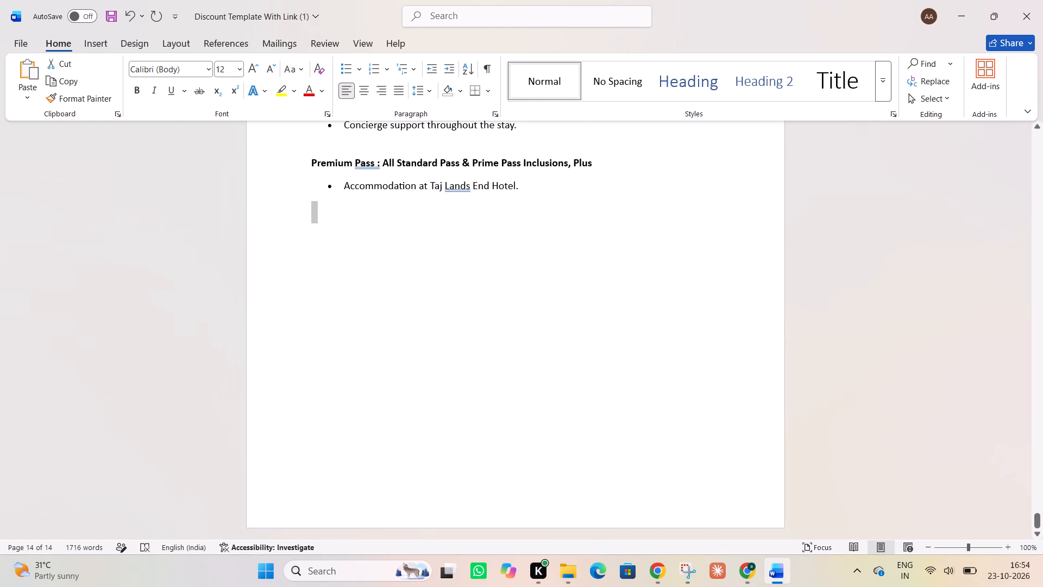
key("ctrl+s")
left_click(21, 47)
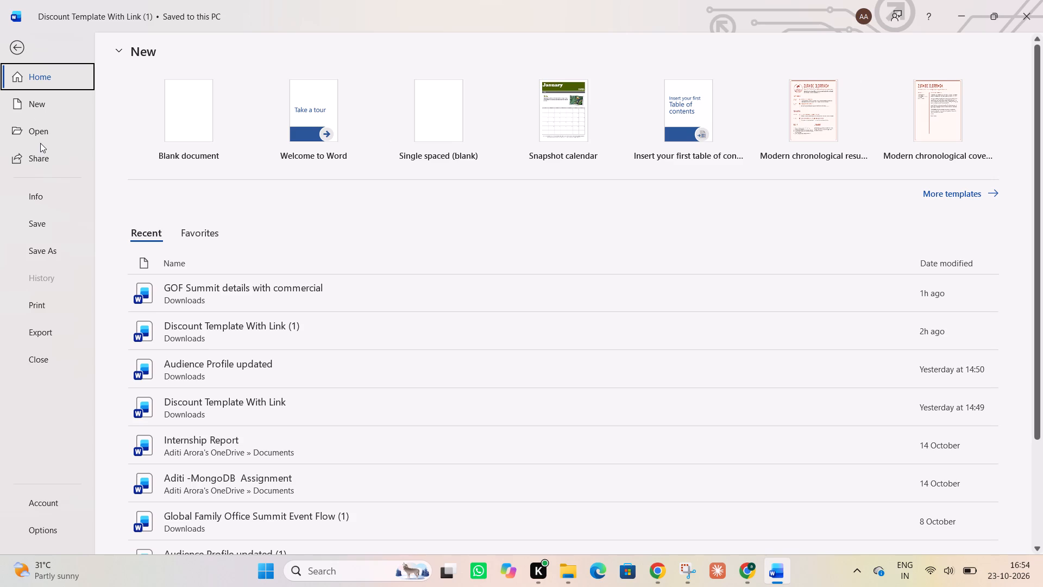
left_click(35, 220)
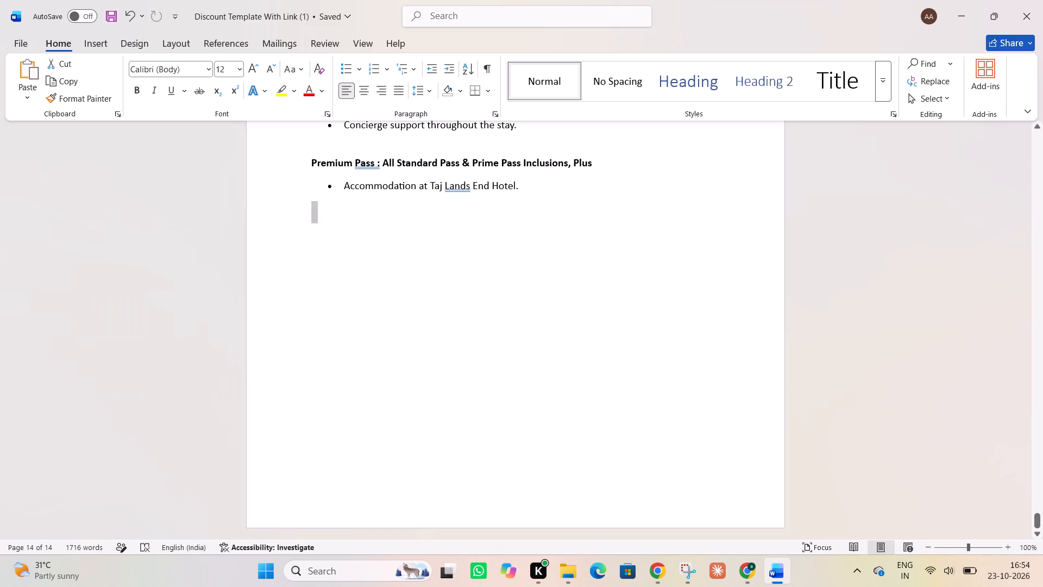
left_click(582, 351)
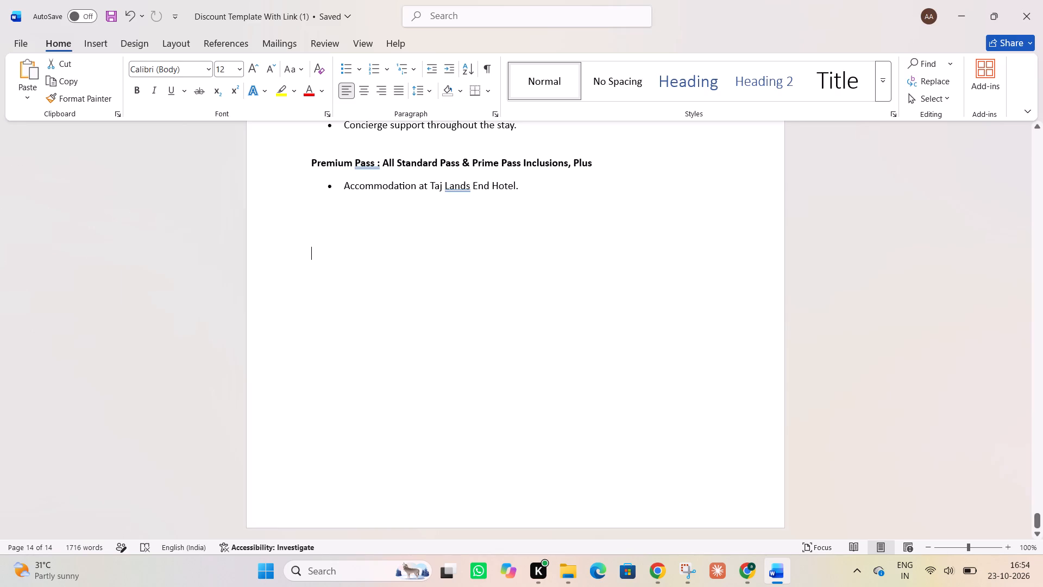
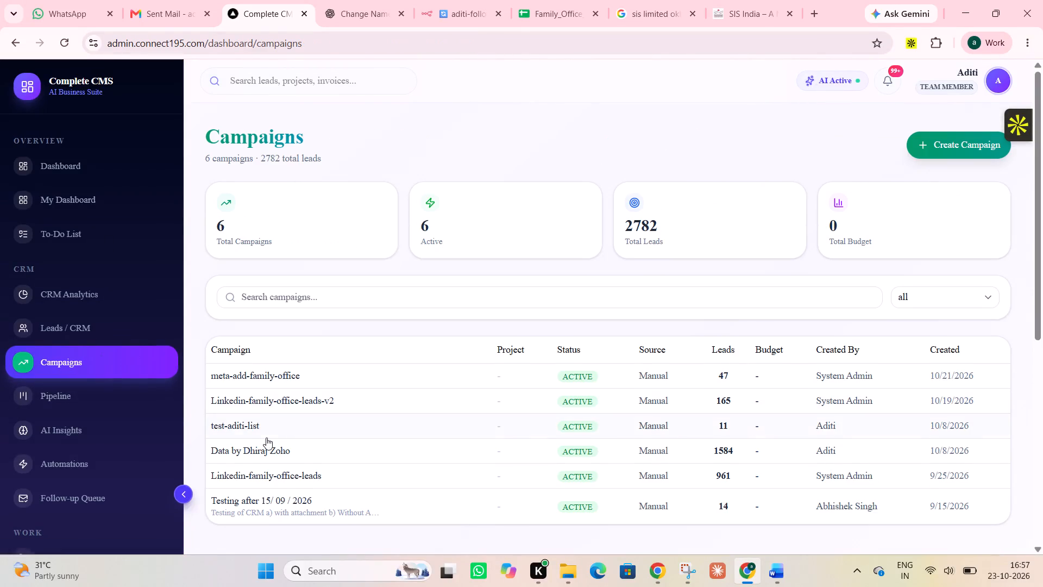
Open the Linkedin-family-office-leads-v2 campaign in the CMS and sort its leads by Recently updated.
scroll(266, 438, "down", 1)
left_click(268, 327)
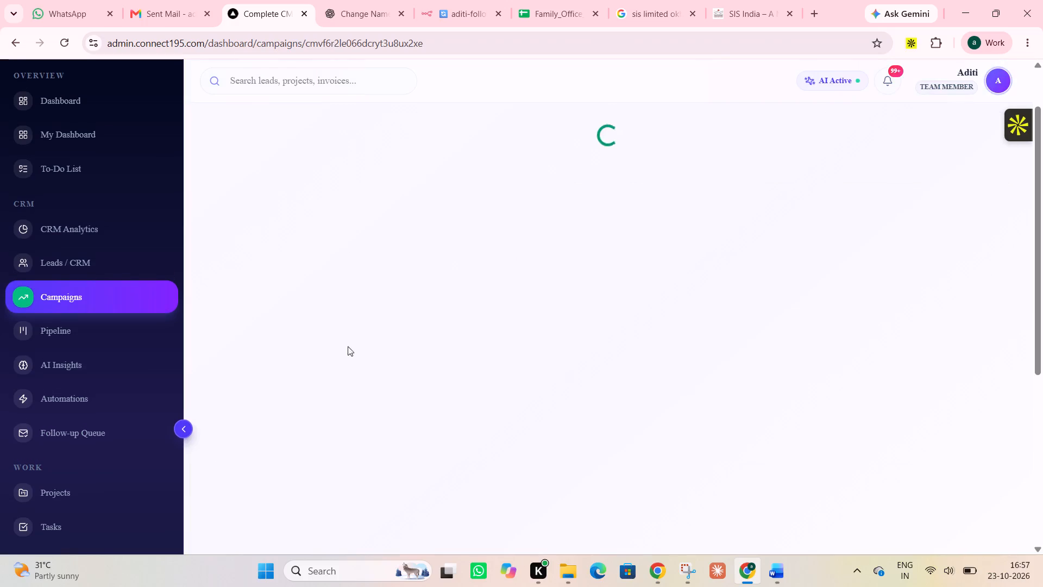
scroll(488, 374, "down", 1)
left_click(613, 263)
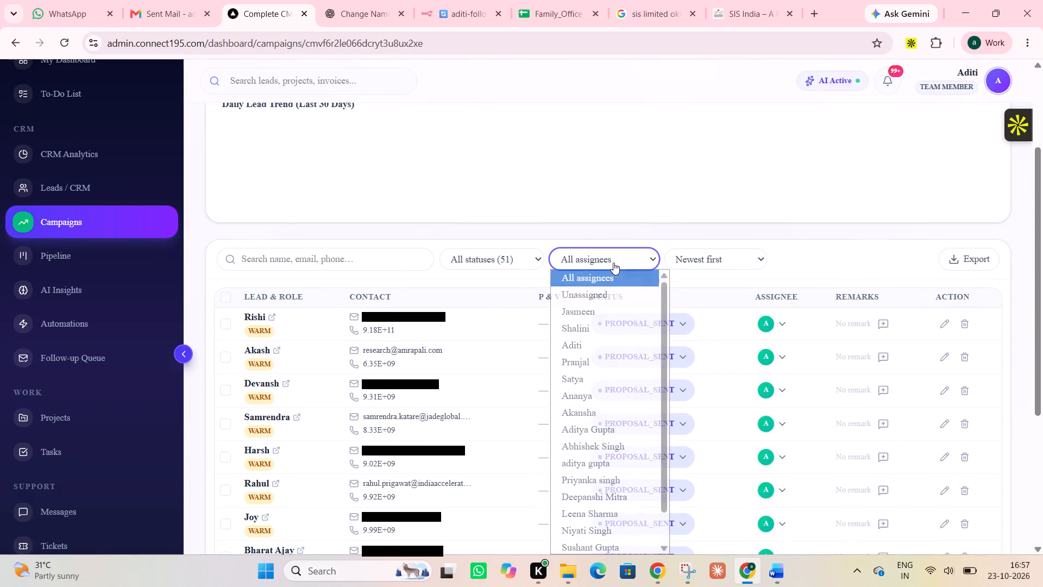
left_click(704, 253)
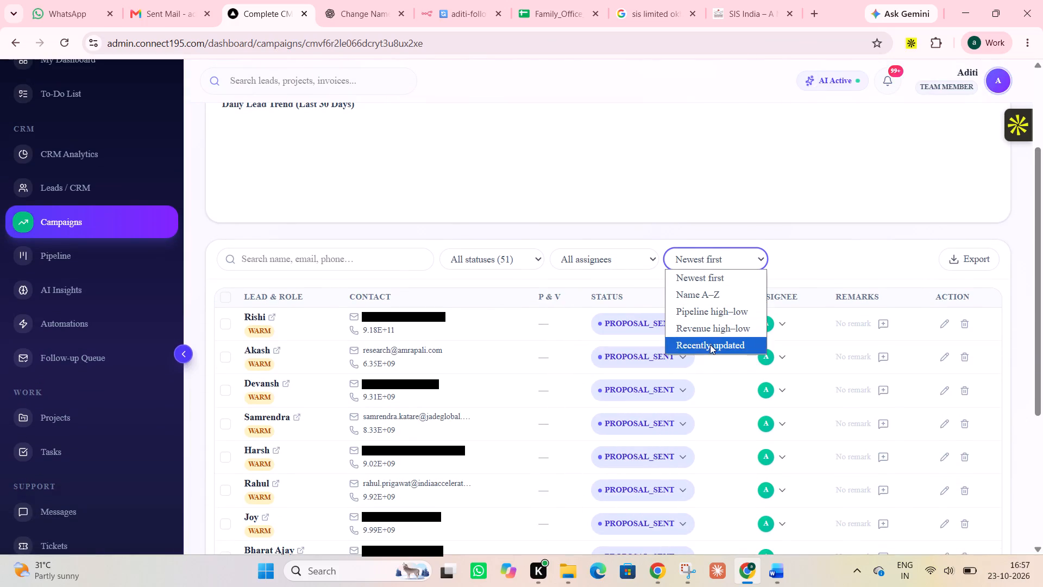
left_click(710, 345)
scroll(664, 415, "down", 1)
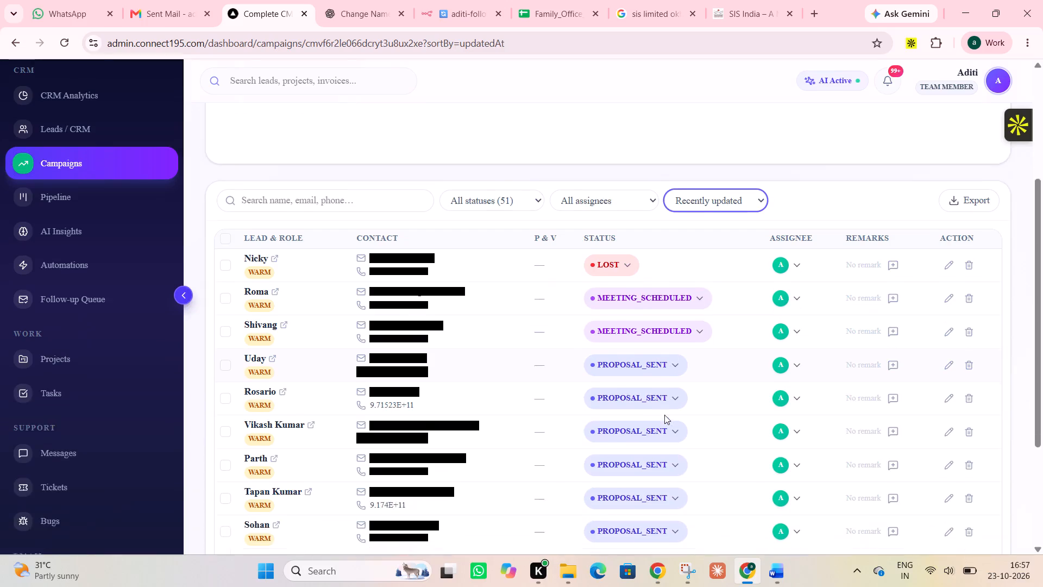
Copy the phone number of the lead listed between Rosario and Parth in the campaign's leads table.
scroll(664, 415, "down", 2)
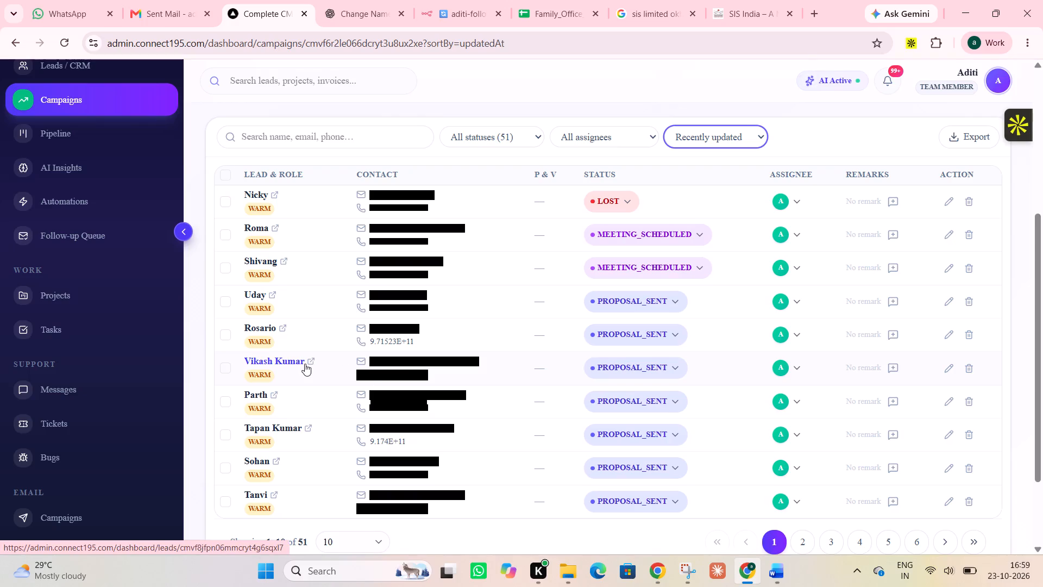
left_click_drag(384, 372, 407, 374)
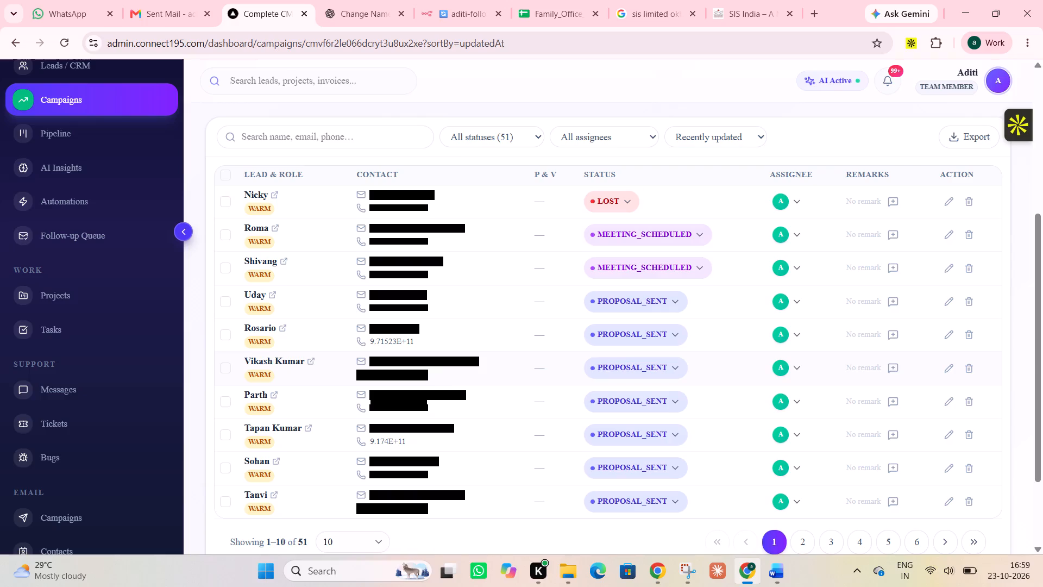